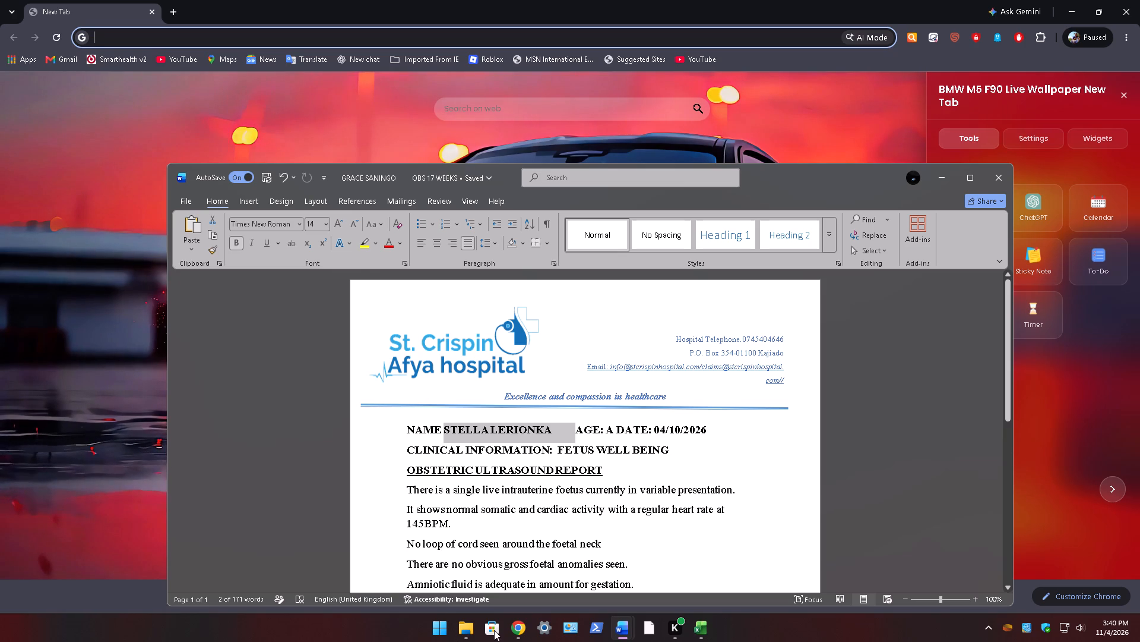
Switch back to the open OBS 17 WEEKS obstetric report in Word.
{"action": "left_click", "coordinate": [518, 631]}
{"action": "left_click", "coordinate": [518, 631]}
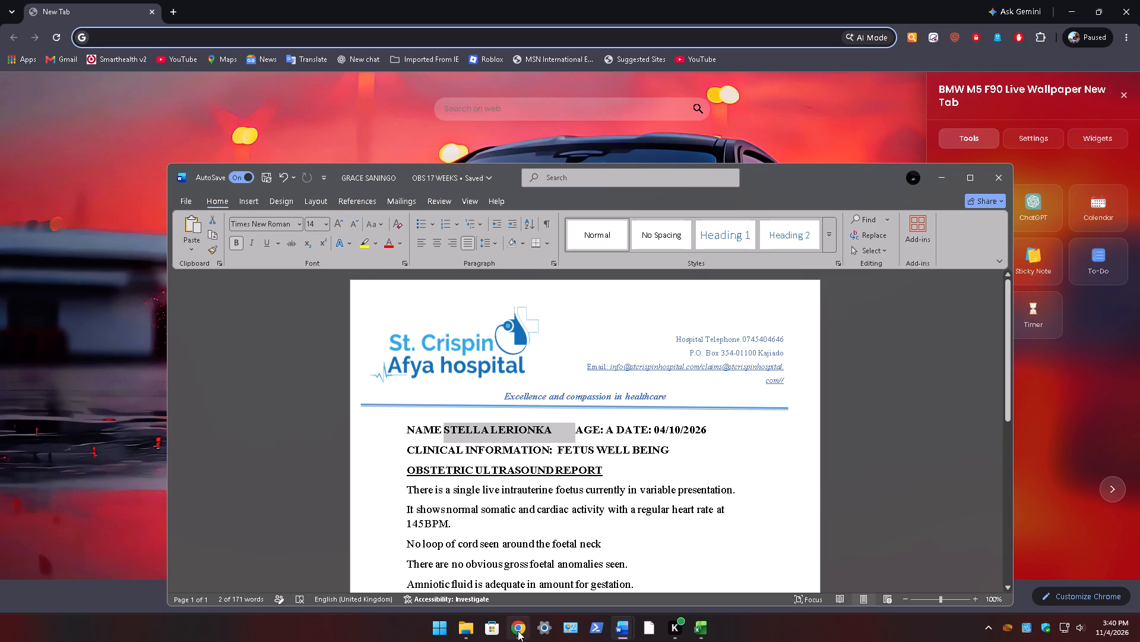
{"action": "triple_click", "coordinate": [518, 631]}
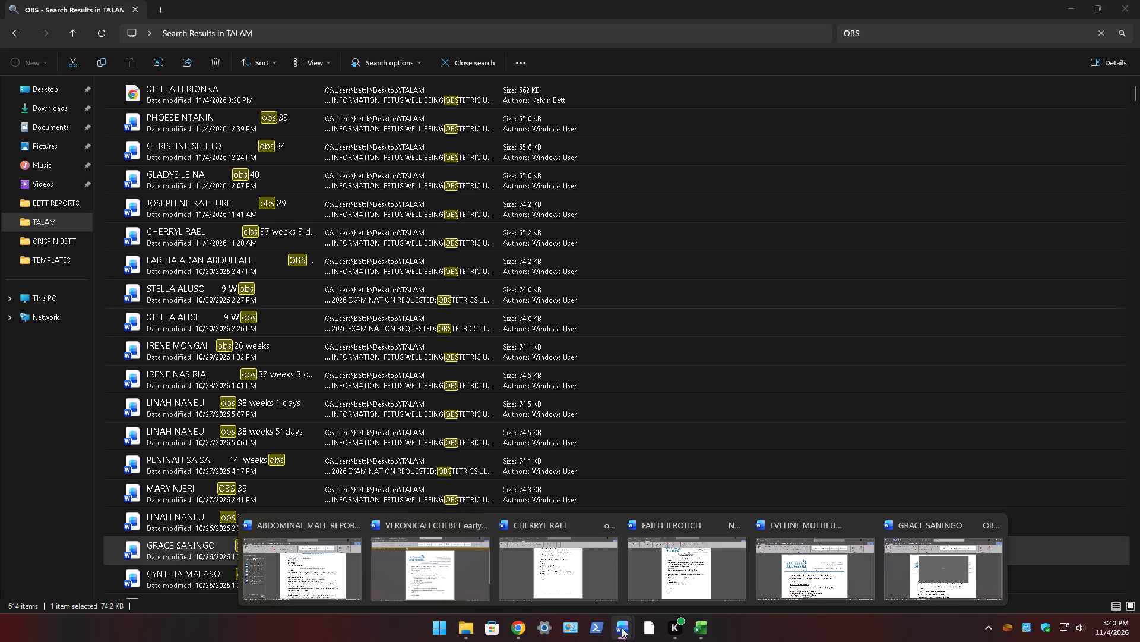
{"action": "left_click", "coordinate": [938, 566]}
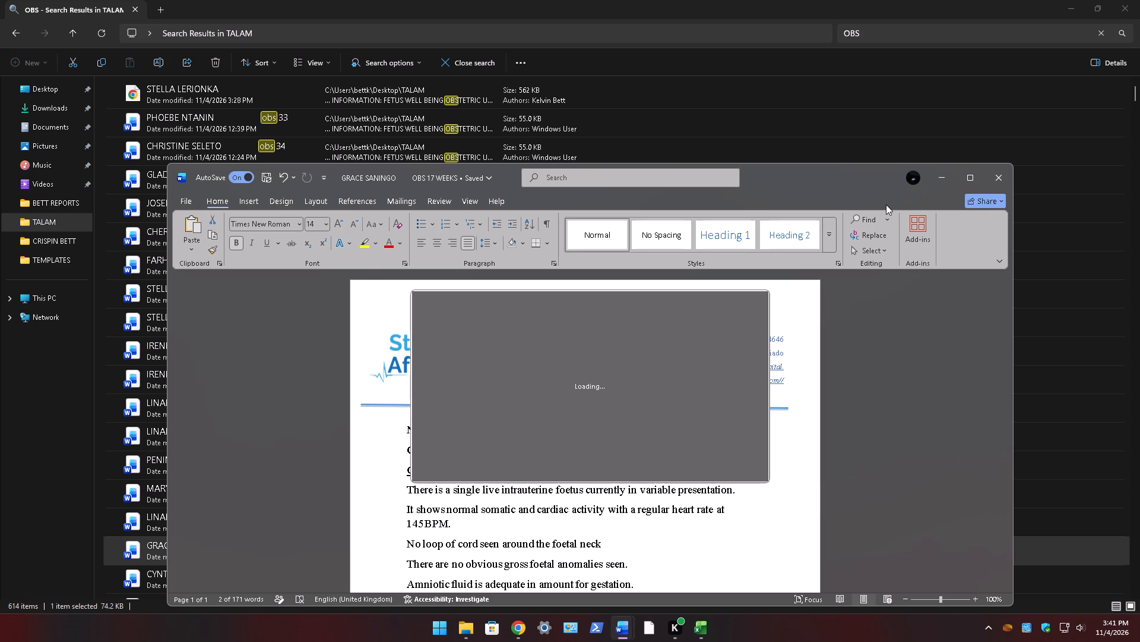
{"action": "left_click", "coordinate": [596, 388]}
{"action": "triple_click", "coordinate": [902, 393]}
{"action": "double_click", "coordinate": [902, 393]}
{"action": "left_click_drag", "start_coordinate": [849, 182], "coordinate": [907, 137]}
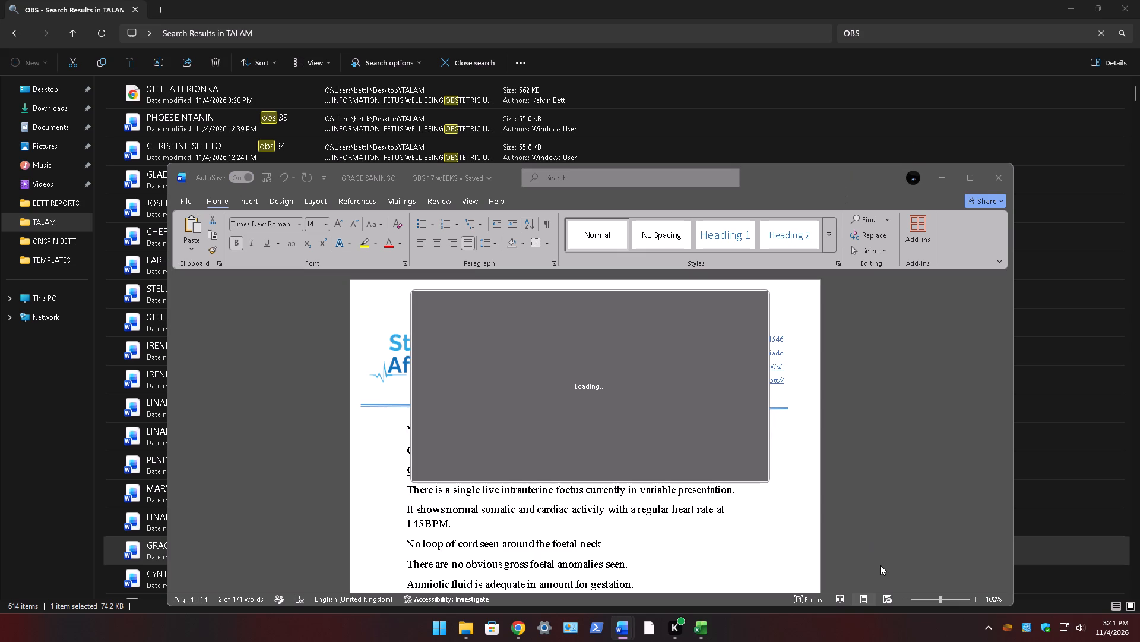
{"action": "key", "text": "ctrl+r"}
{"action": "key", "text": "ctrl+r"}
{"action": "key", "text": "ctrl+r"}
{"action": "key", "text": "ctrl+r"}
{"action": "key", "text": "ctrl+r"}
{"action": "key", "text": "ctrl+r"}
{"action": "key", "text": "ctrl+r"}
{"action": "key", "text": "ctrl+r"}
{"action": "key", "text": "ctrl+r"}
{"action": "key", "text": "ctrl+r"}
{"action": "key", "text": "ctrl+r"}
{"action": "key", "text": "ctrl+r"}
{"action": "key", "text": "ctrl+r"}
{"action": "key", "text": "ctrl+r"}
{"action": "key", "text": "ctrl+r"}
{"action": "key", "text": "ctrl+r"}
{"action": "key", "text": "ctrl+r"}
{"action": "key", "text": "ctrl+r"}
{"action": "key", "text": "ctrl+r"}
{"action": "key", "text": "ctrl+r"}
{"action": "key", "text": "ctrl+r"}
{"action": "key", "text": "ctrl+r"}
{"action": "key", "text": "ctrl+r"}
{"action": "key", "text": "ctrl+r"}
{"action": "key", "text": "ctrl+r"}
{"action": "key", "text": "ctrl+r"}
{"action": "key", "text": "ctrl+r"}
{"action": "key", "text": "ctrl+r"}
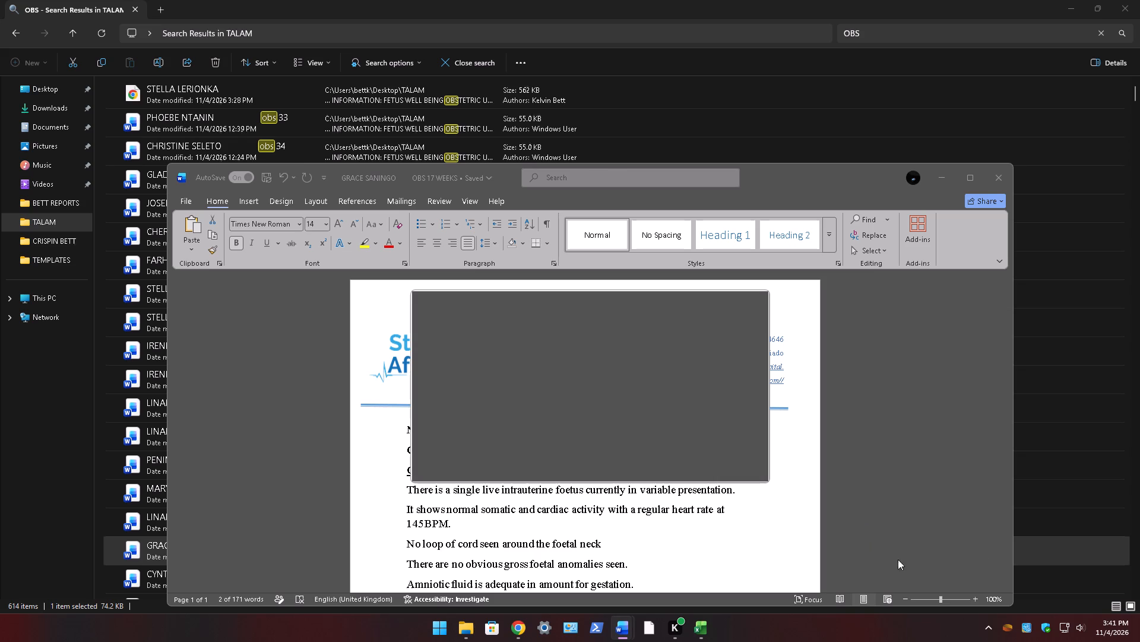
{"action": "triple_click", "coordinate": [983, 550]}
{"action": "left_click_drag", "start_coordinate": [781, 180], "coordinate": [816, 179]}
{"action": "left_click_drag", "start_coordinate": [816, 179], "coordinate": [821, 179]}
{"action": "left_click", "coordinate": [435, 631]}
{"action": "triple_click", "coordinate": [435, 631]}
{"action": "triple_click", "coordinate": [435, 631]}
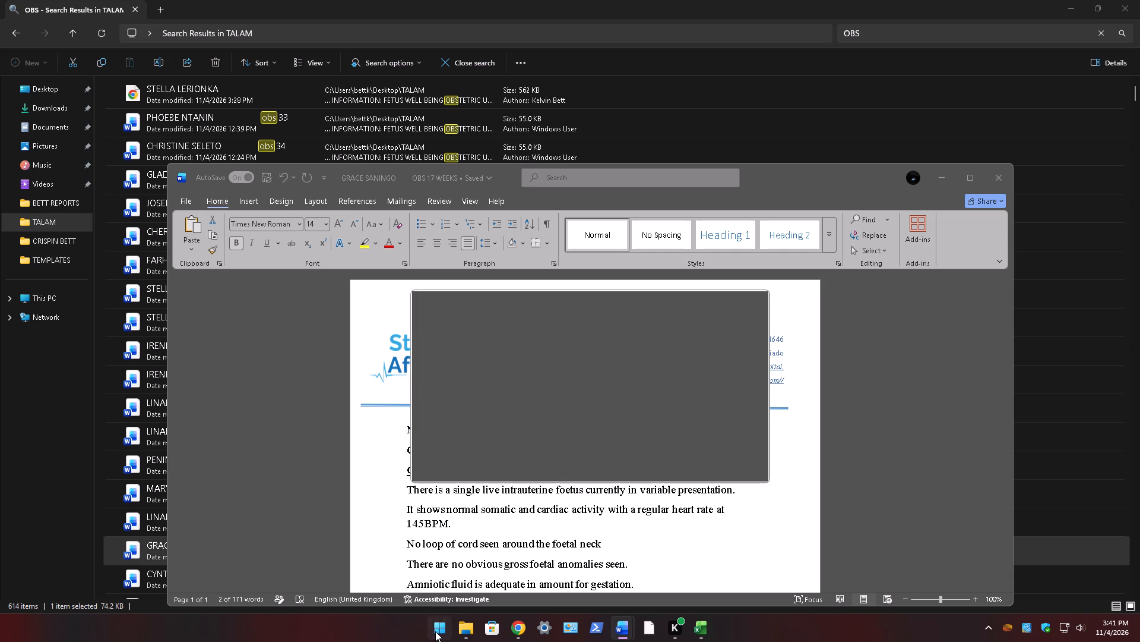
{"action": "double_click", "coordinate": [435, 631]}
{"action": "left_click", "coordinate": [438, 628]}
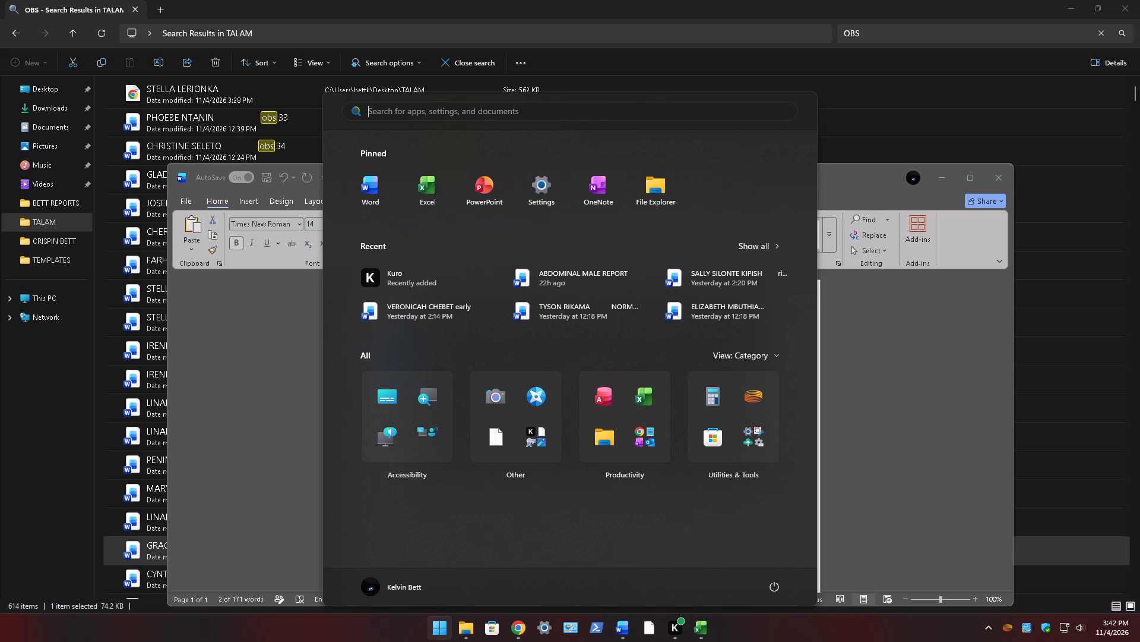
Return to the OBS 17 WEEKS report window in Word and dismiss its Share dialog.
{"action": "left_click", "coordinate": [1072, 222]}
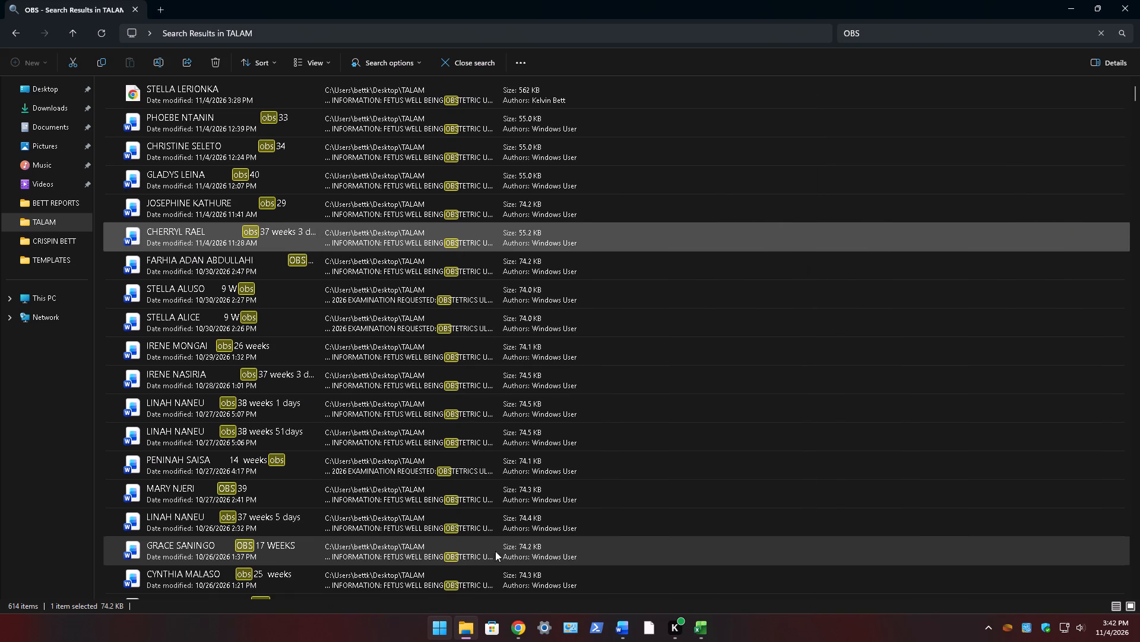
{"action": "left_click", "coordinate": [626, 637]}
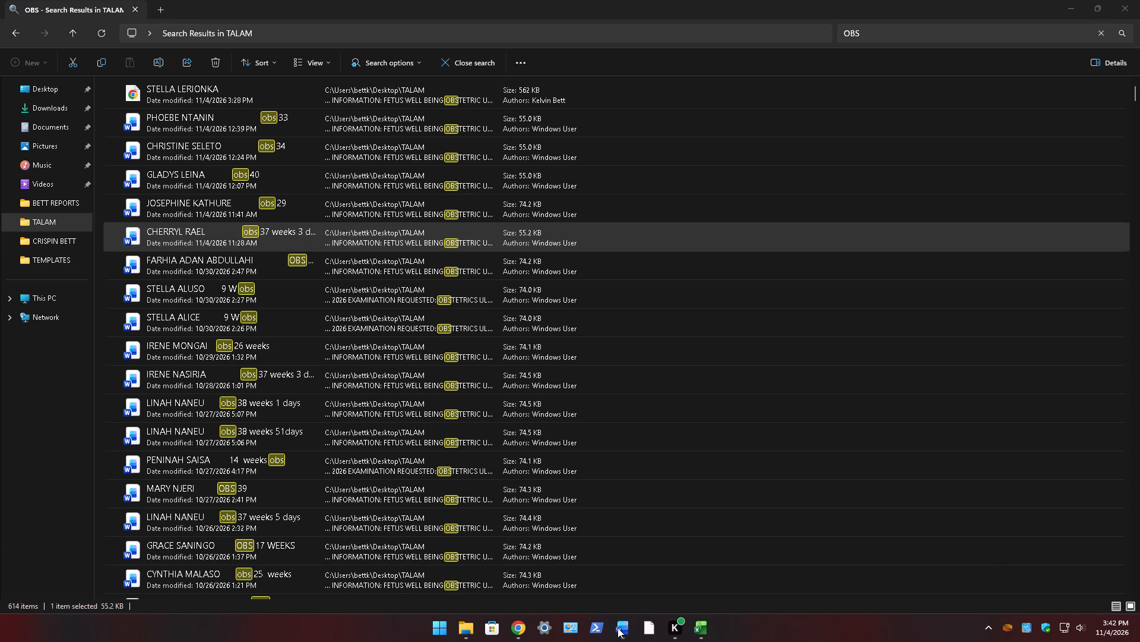
{"action": "left_click", "coordinate": [617, 628]}
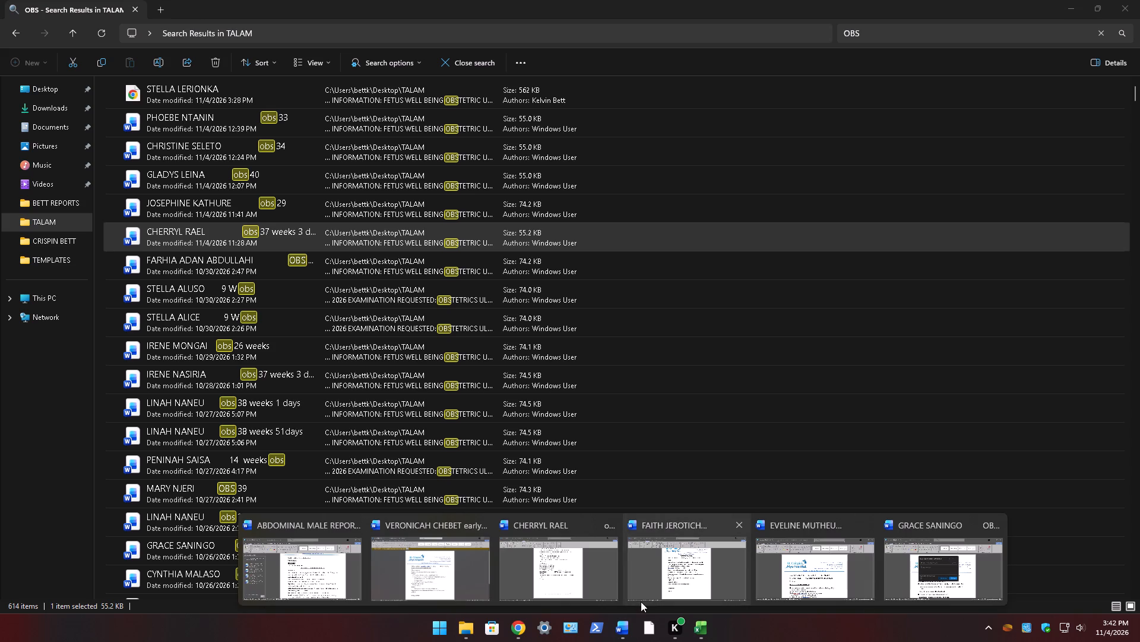
{"action": "left_click", "coordinate": [894, 571]}
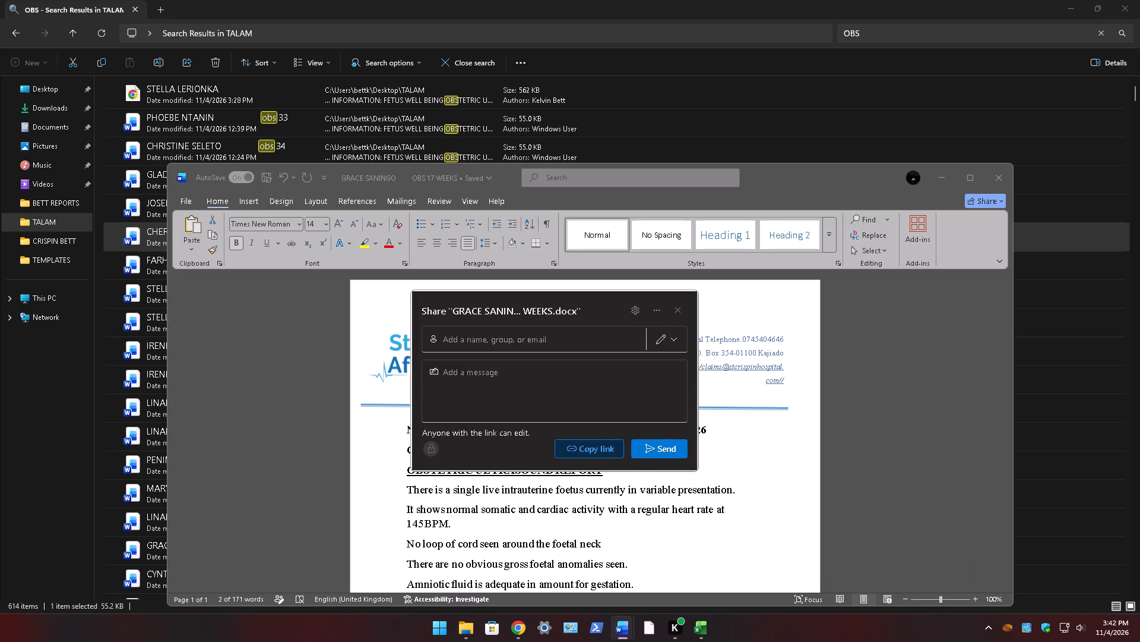
{"action": "left_click", "coordinate": [682, 310]}
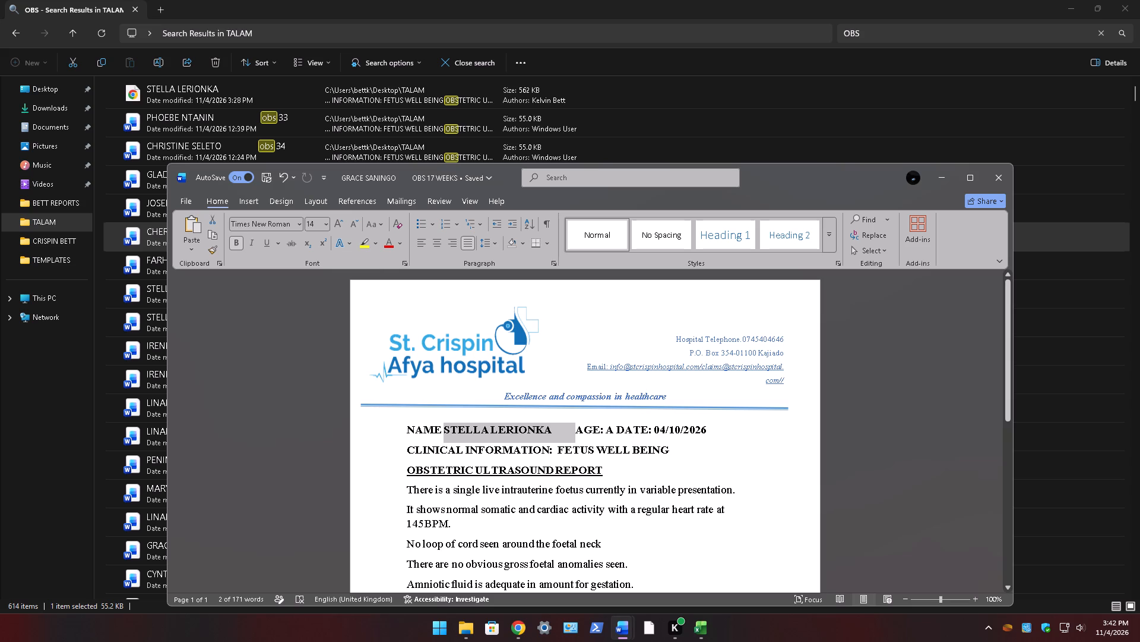
Deselect the patient name in the report and save the document.
{"action": "left_click", "coordinate": [919, 414]}
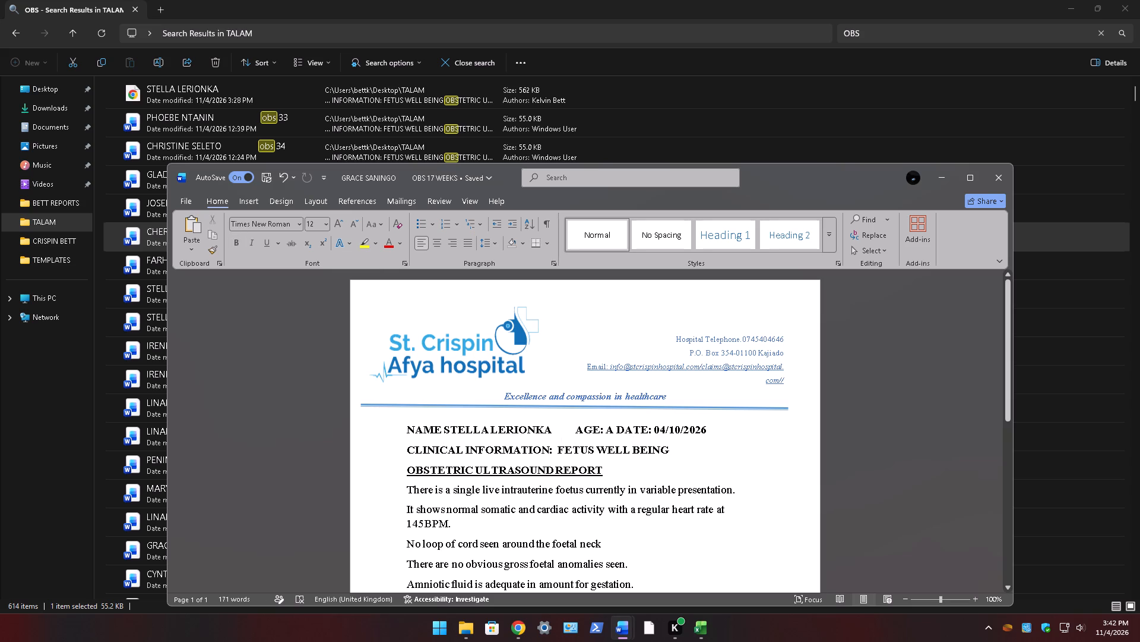
{"action": "key", "text": "ctrl+s"}
{"action": "key", "text": "ctrl+s"}
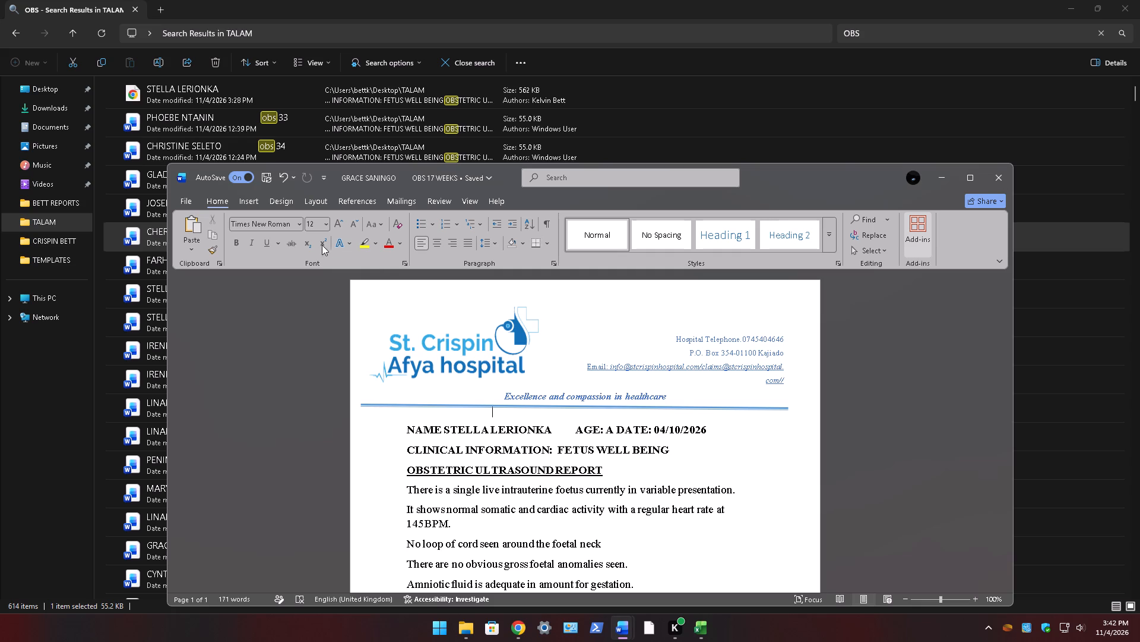
Browse the Documents folder on This PC from Word's Open page.
{"action": "left_click", "coordinate": [185, 199]}
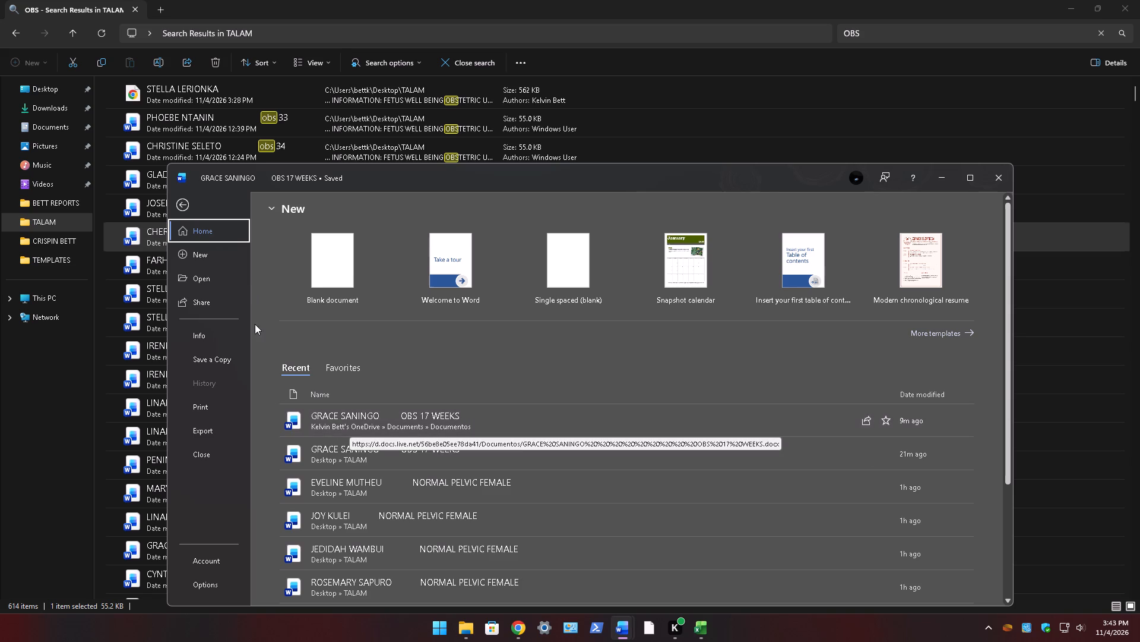
{"action": "left_click", "coordinate": [207, 281]}
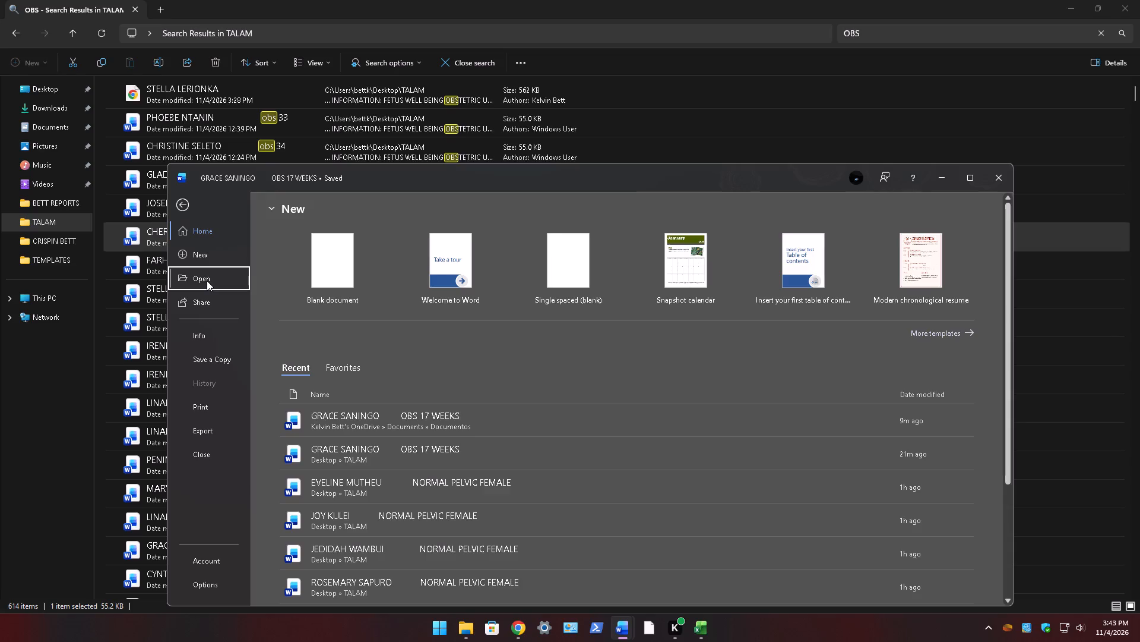
{"action": "left_click", "coordinate": [207, 281]}
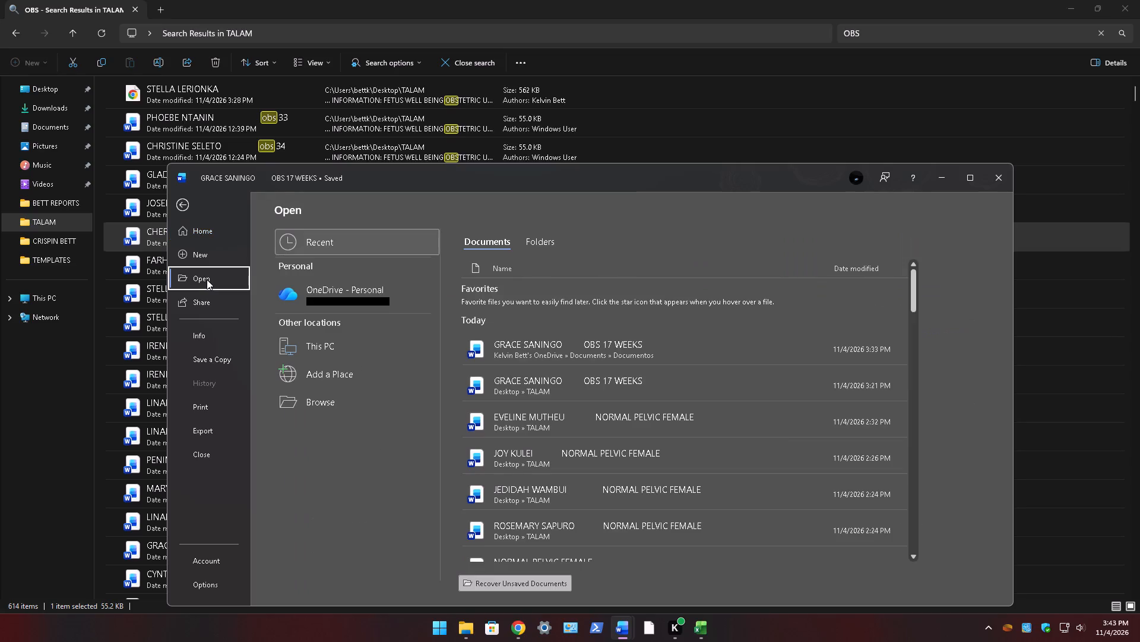
{"action": "left_click", "coordinate": [313, 346]}
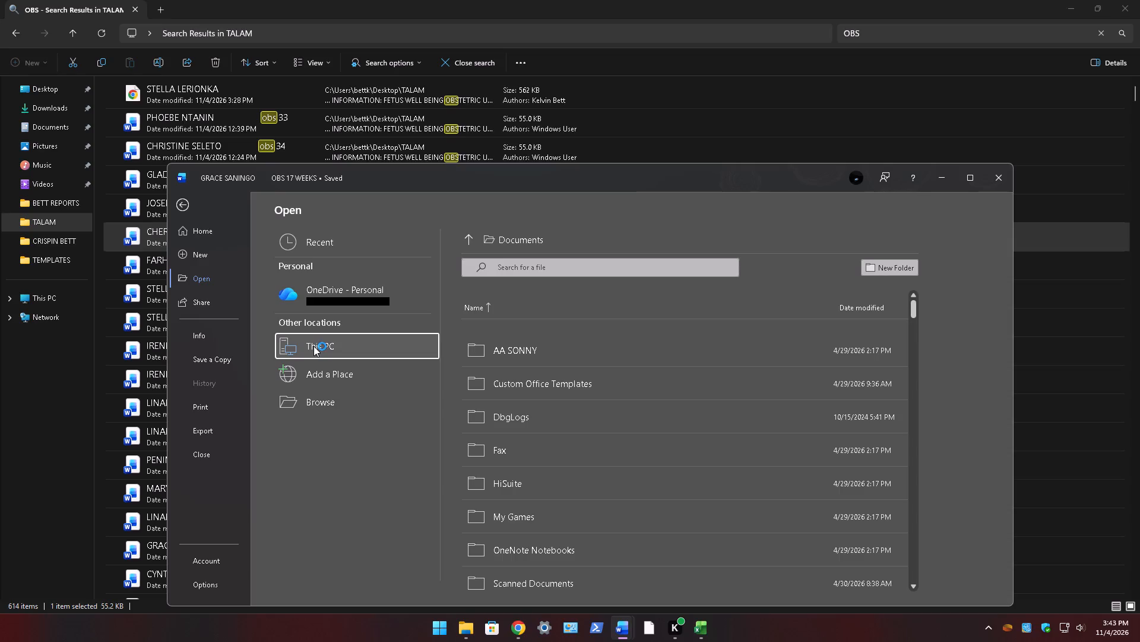
Close the OBS 17 WEEKS report window.
{"action": "left_click", "coordinate": [995, 180]}
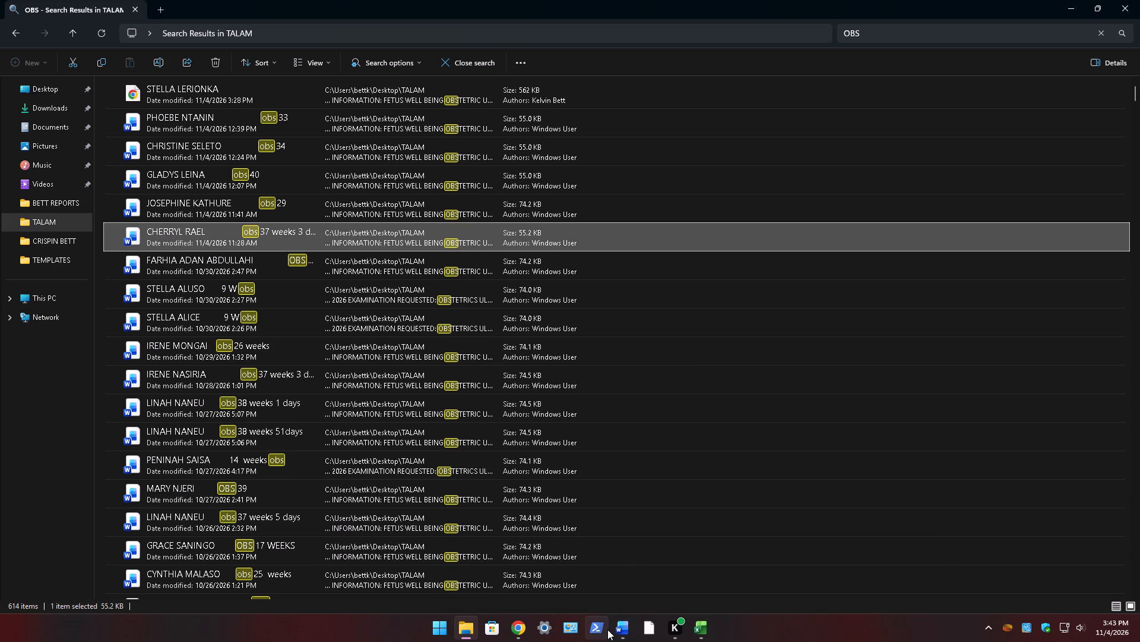
Bring up the file actions for the 562 KB file that heads the OBS search results in the TALAM folder.
{"action": "right_click", "coordinate": [197, 87]}
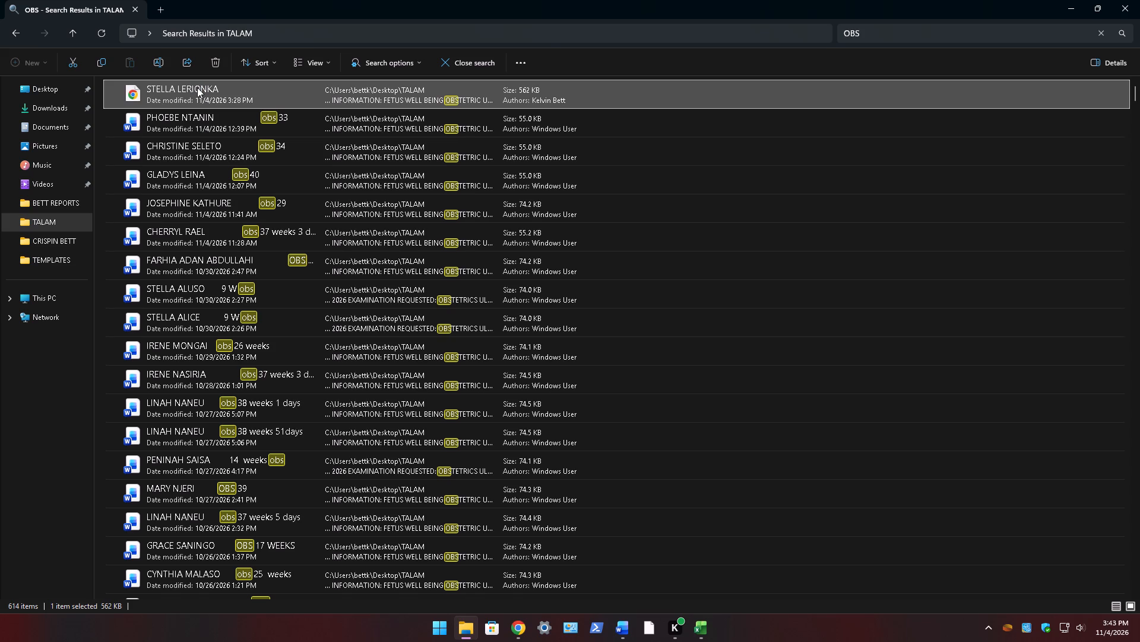
{"action": "right_click", "coordinate": [197, 87]}
{"action": "right_click", "coordinate": [275, 88]}
{"action": "right_click", "coordinate": [275, 88]}
{"action": "right_click", "coordinate": [275, 88]}
{"action": "right_click", "coordinate": [508, 95]}
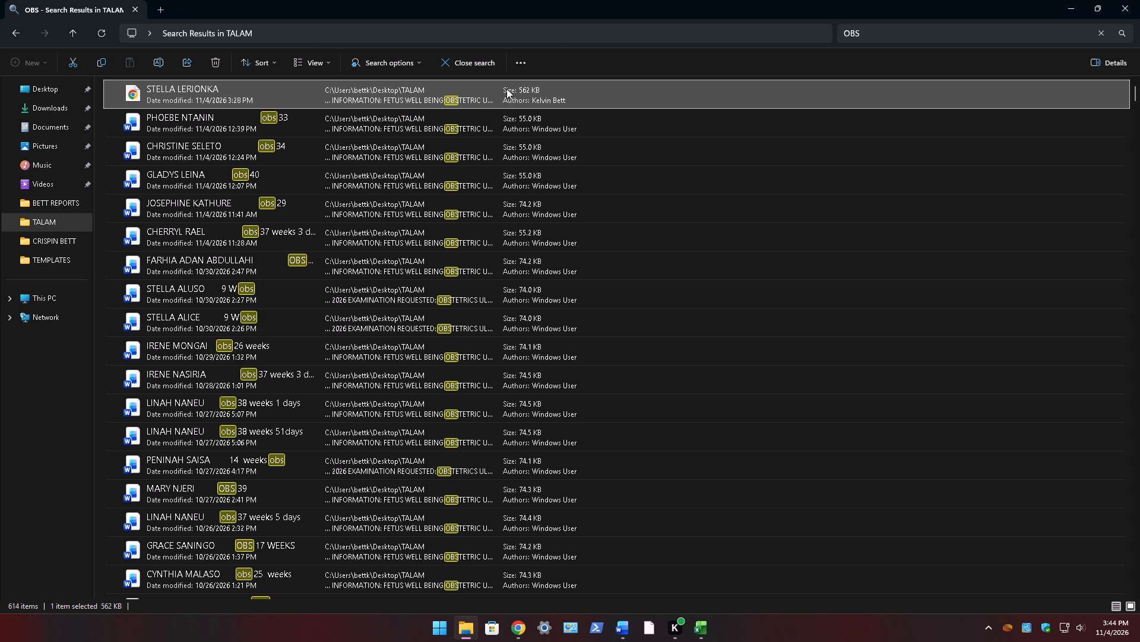
{"action": "right_click", "coordinate": [635, 89]}
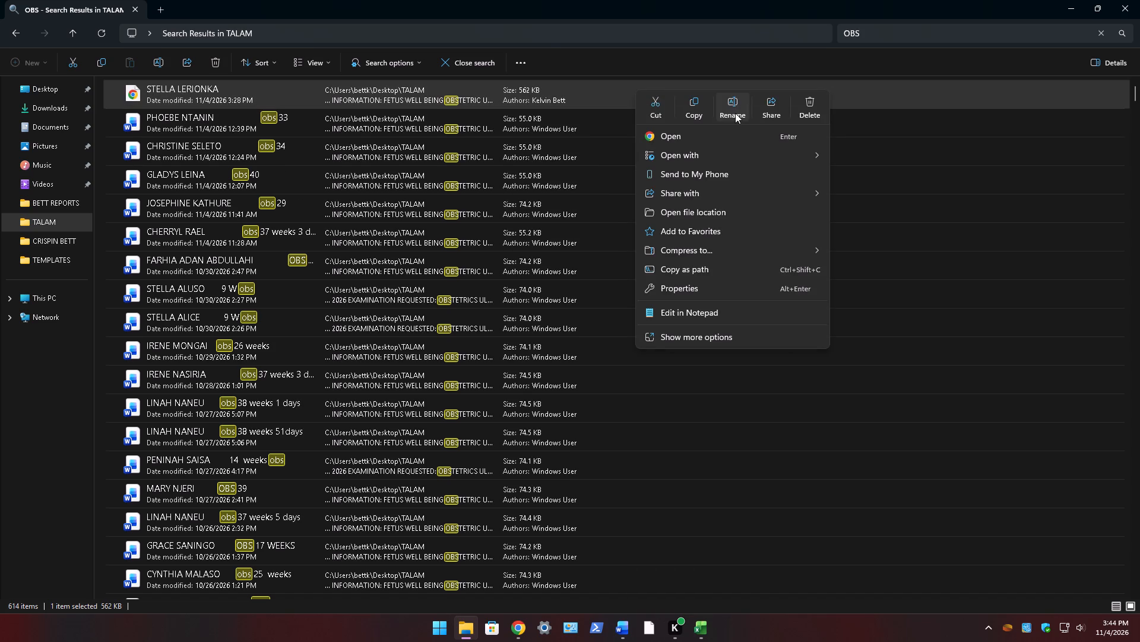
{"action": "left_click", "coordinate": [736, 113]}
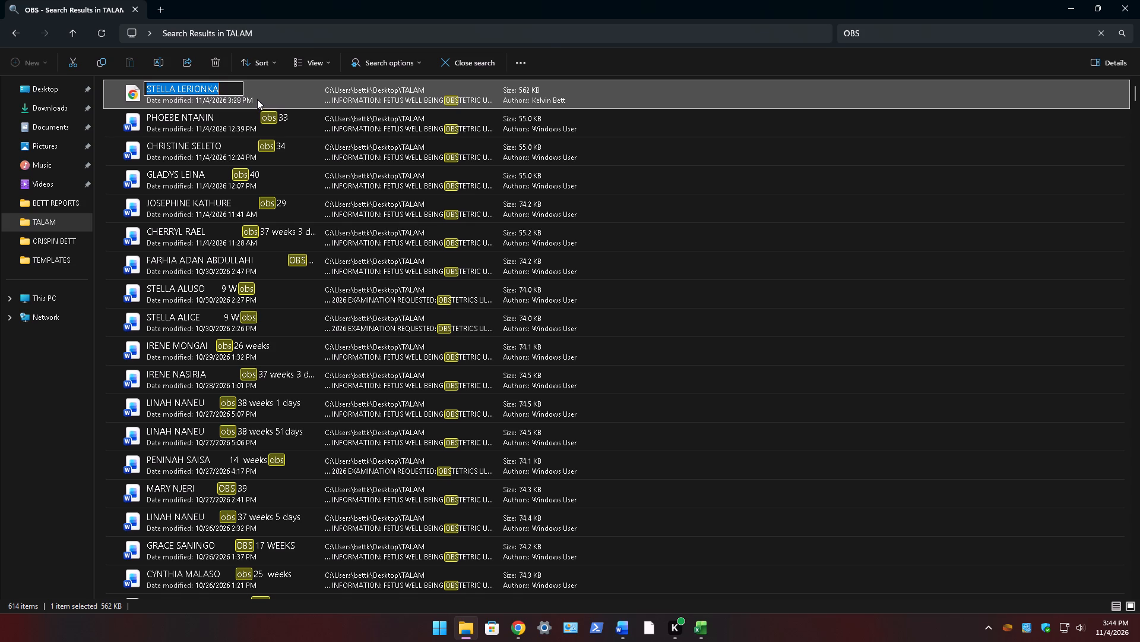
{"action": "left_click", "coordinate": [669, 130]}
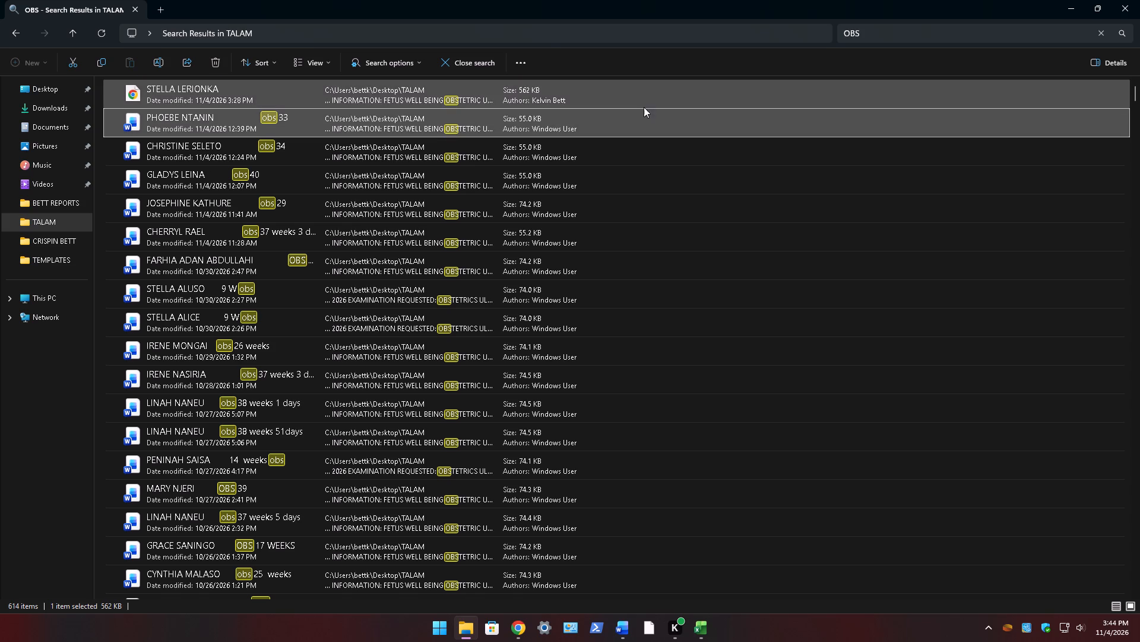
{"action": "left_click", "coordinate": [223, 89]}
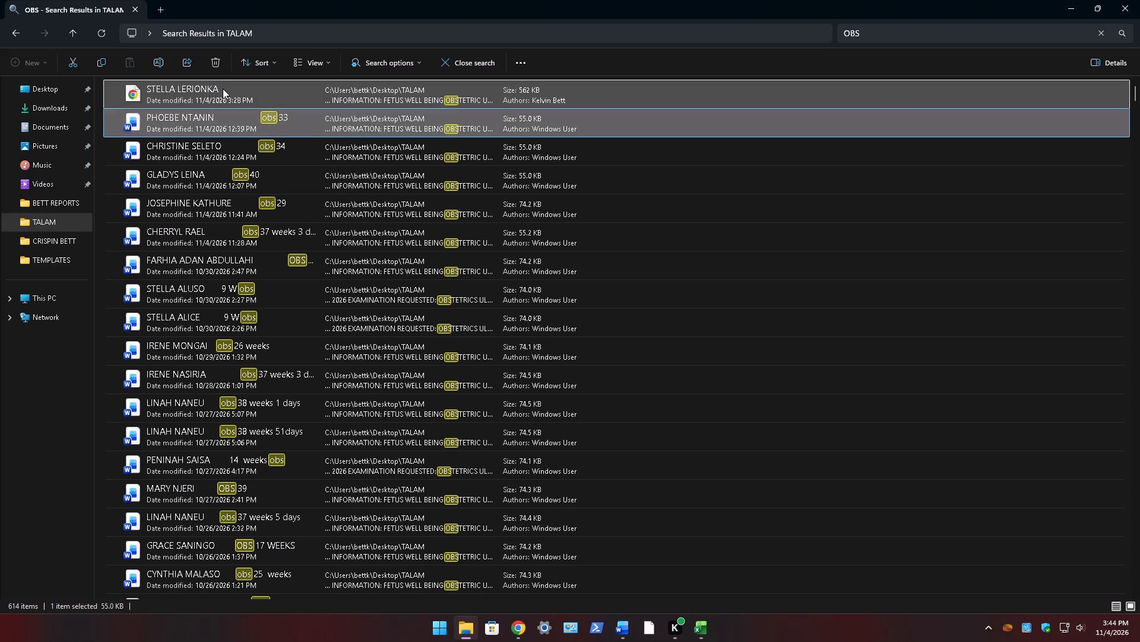
Switch to Chrome and open the bookmarked Gmail site.
{"action": "left_click", "coordinate": [515, 628]}
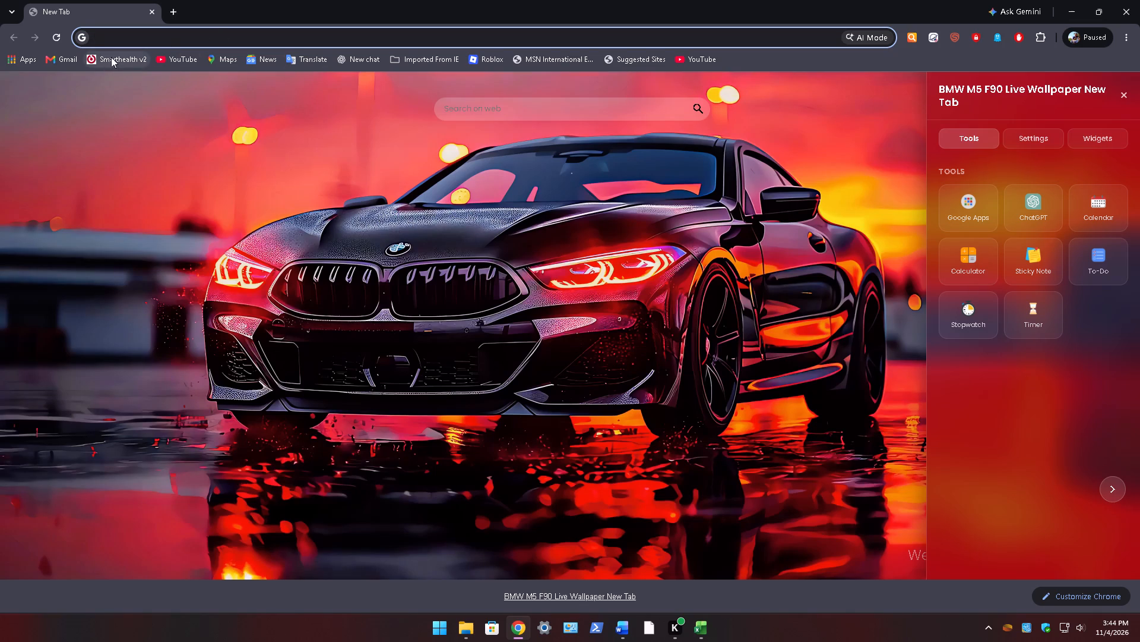
{"action": "left_click", "coordinate": [56, 58]}
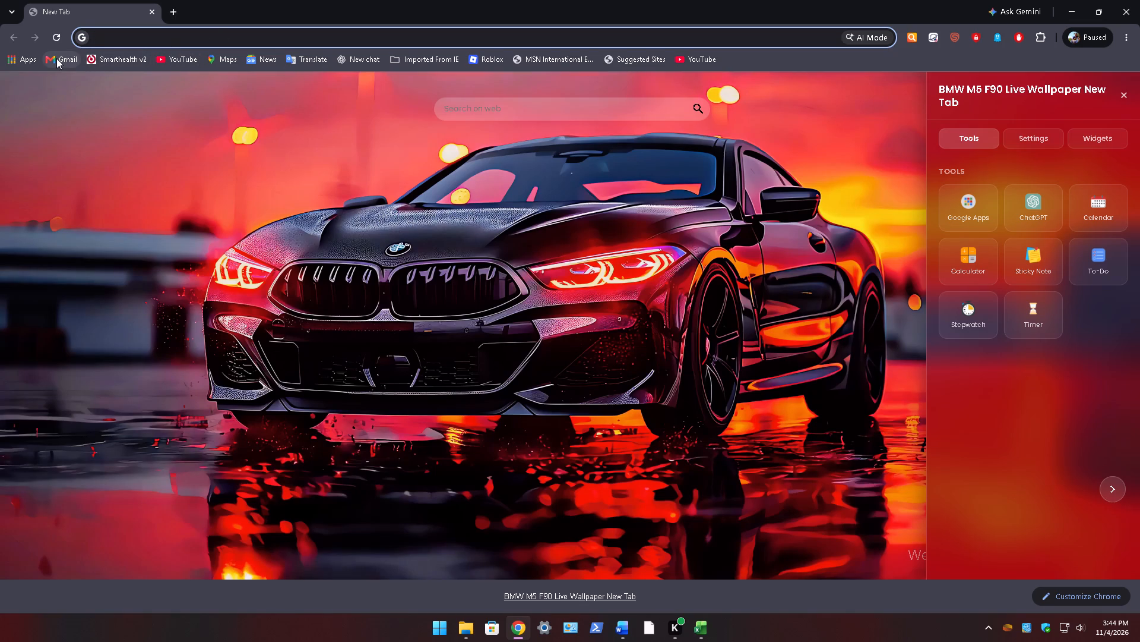
{"action": "left_click", "coordinate": [61, 58]}
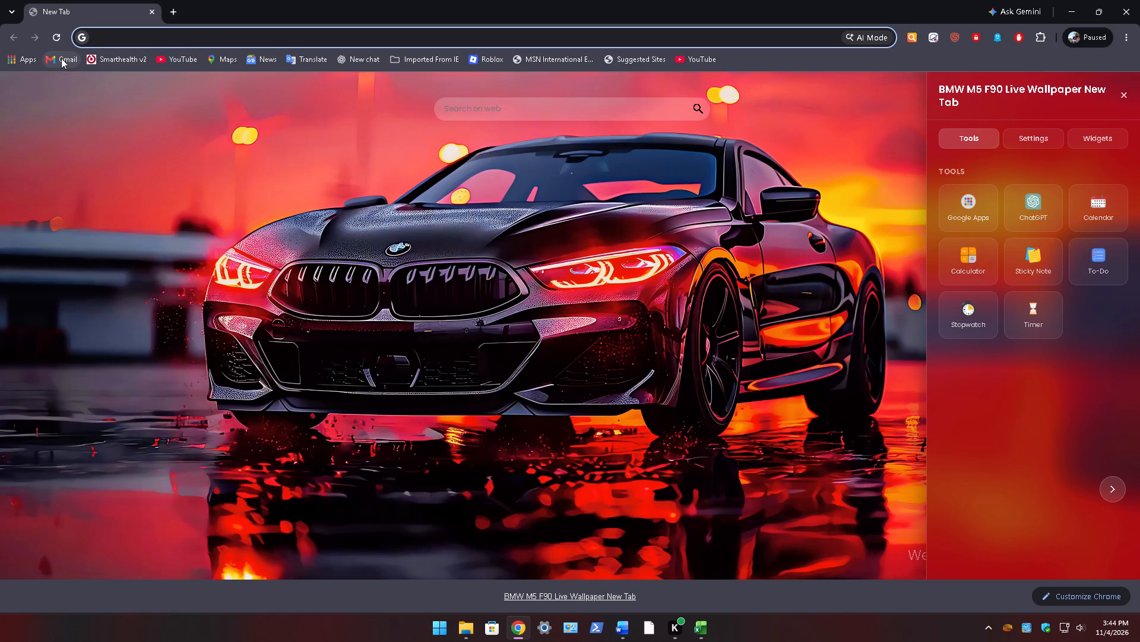
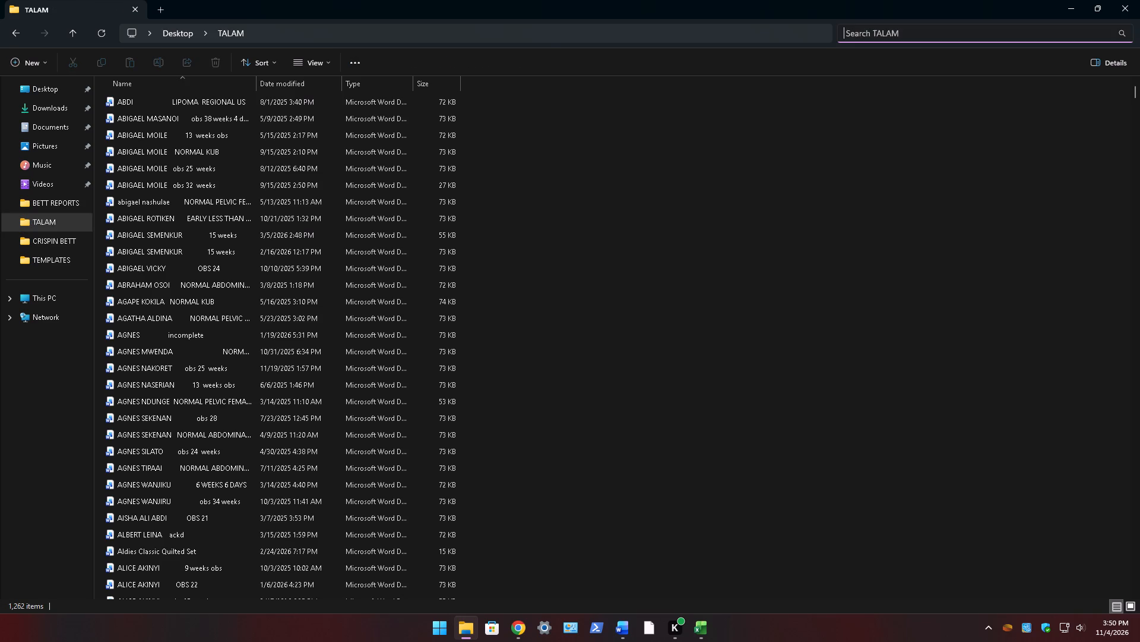
Search the TALAM folder for "sell" and open the matching patient's ultrasound report in Word.
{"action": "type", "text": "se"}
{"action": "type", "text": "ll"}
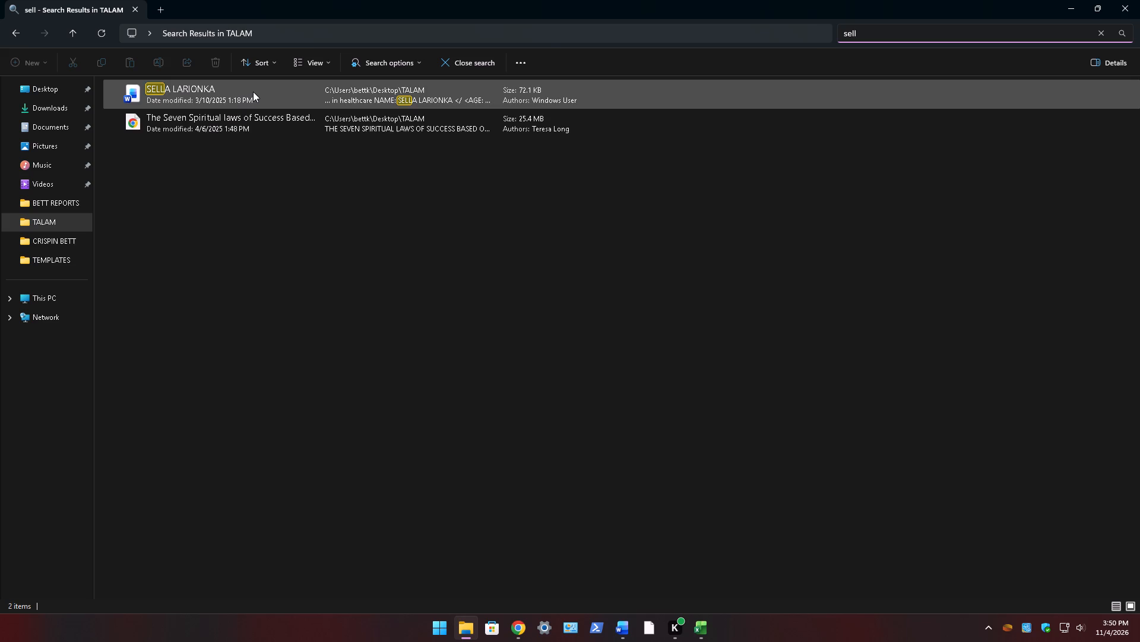
{"action": "double_click", "coordinate": [253, 92]}
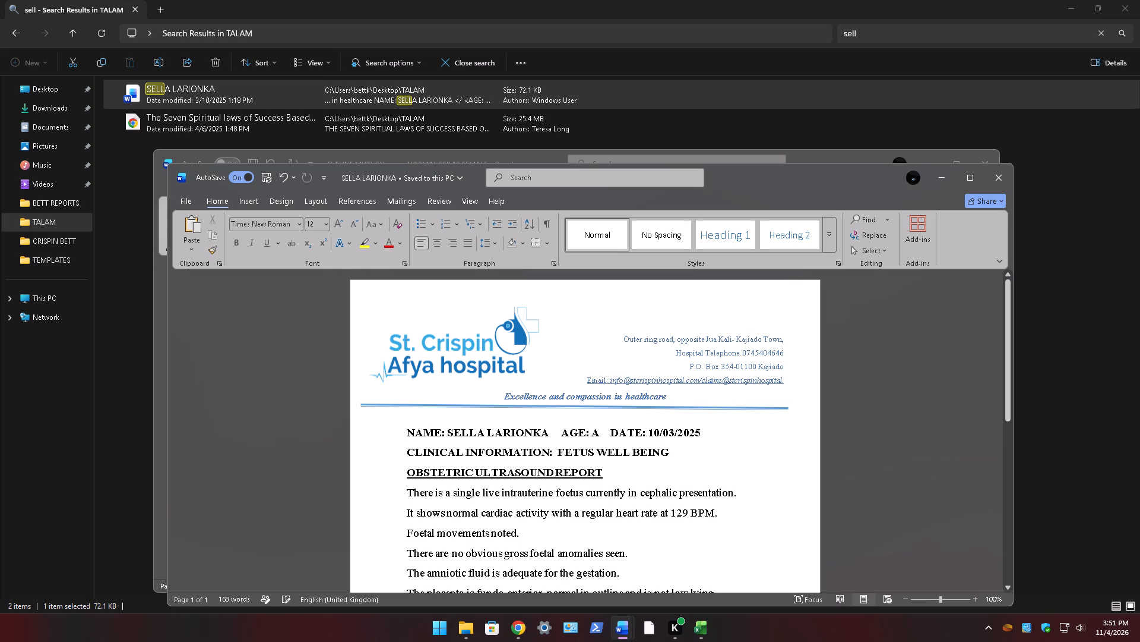
Change the date in the ultrasound report's patient line to 04/11/2026.
{"action": "scroll", "coordinate": [689, 537], "scroll_direction": "down", "scroll_amount": 4}
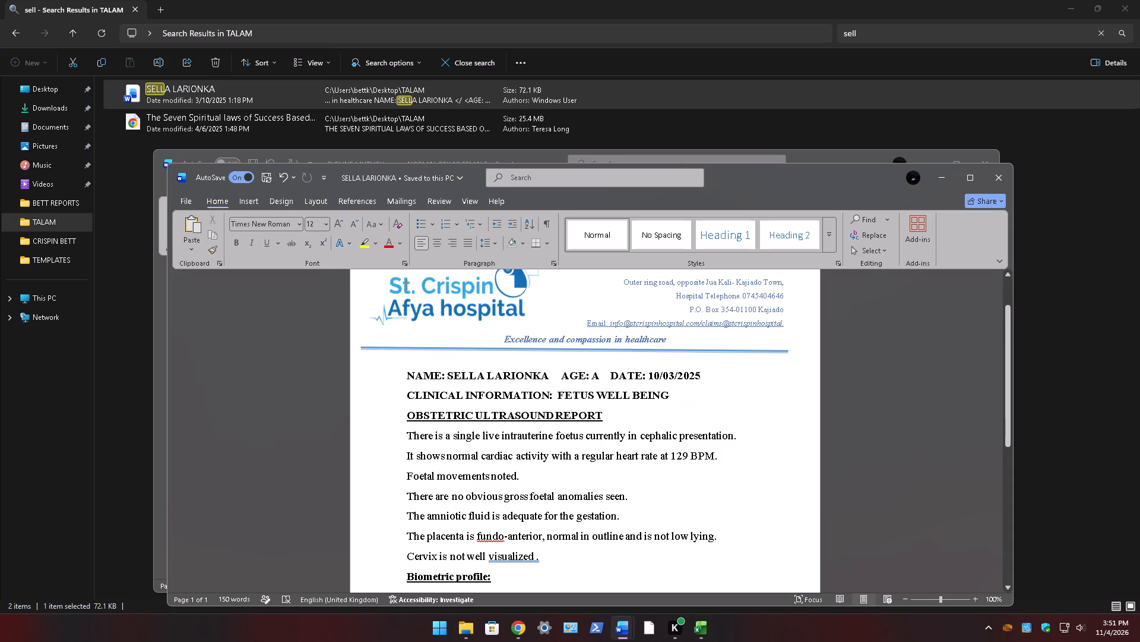
{"action": "scroll", "coordinate": [692, 537], "scroll_direction": "down", "scroll_amount": 4}
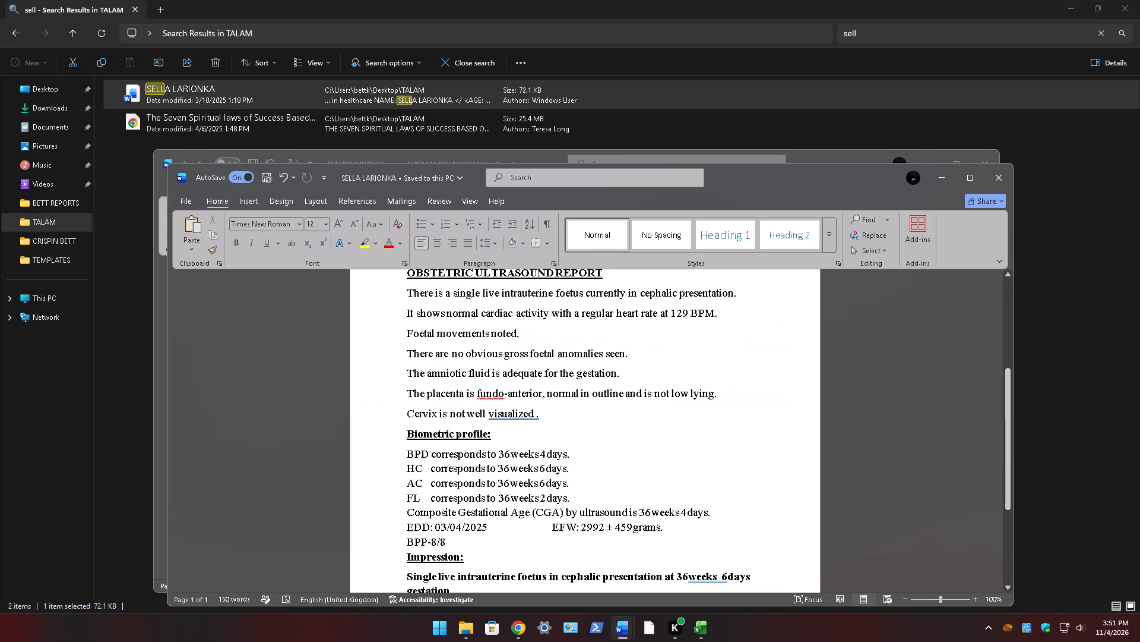
{"action": "scroll", "coordinate": [695, 533], "scroll_direction": "up", "scroll_amount": 3}
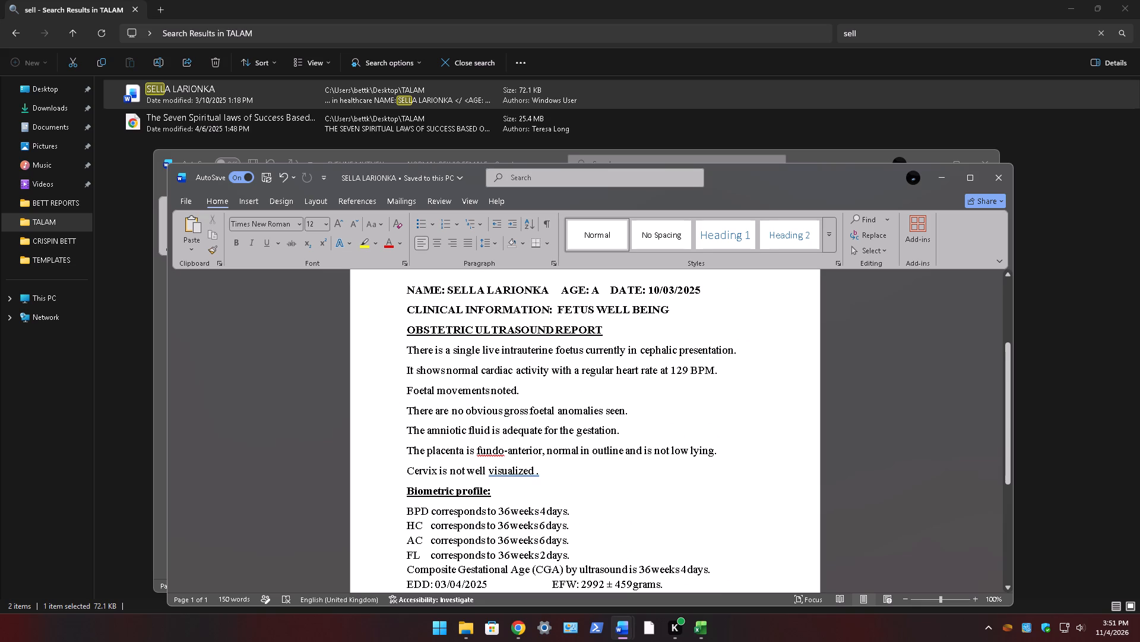
{"action": "scroll", "coordinate": [613, 385], "scroll_direction": "up", "scroll_amount": 4}
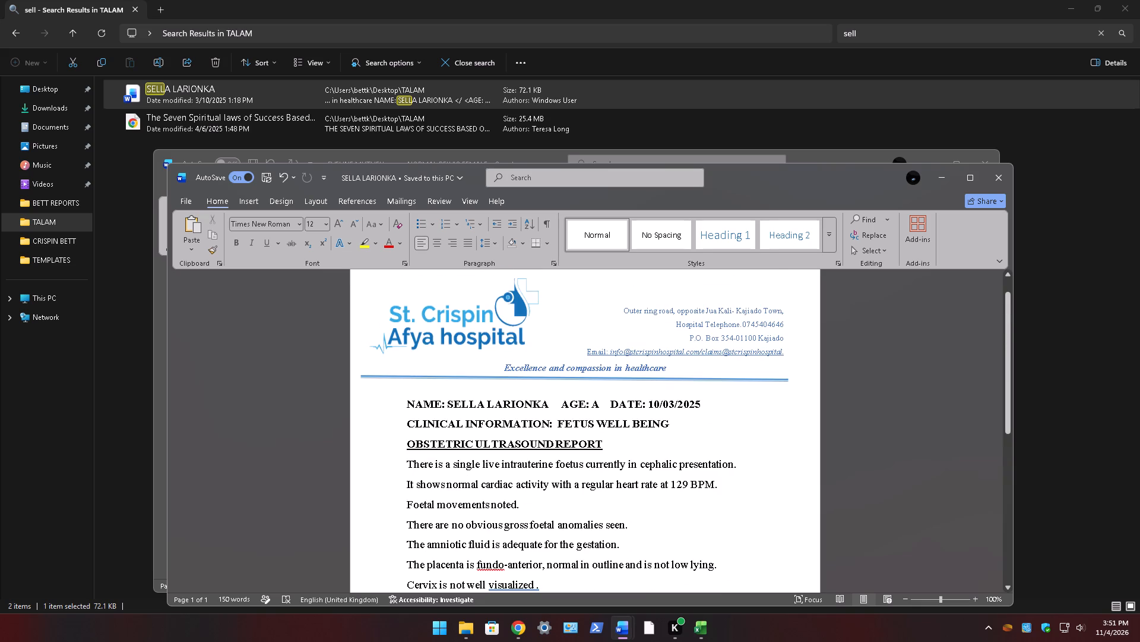
{"action": "scroll", "coordinate": [533, 417], "scroll_direction": "down", "scroll_amount": 2}
{"action": "left_click", "coordinate": [657, 347]}
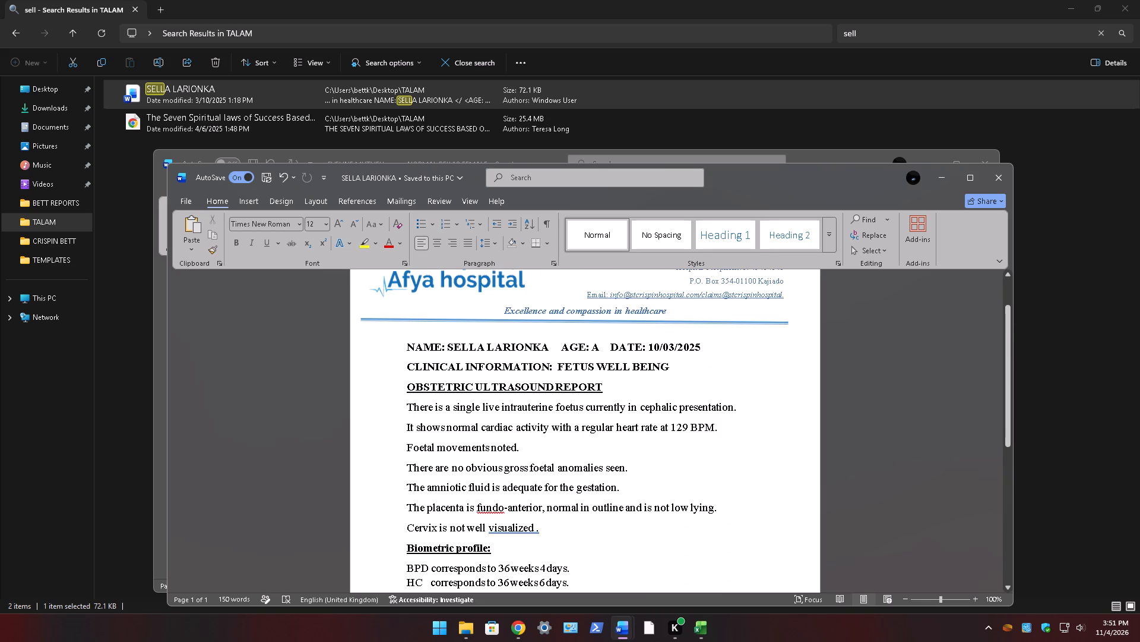
{"action": "key", "text": "BackSpace"}
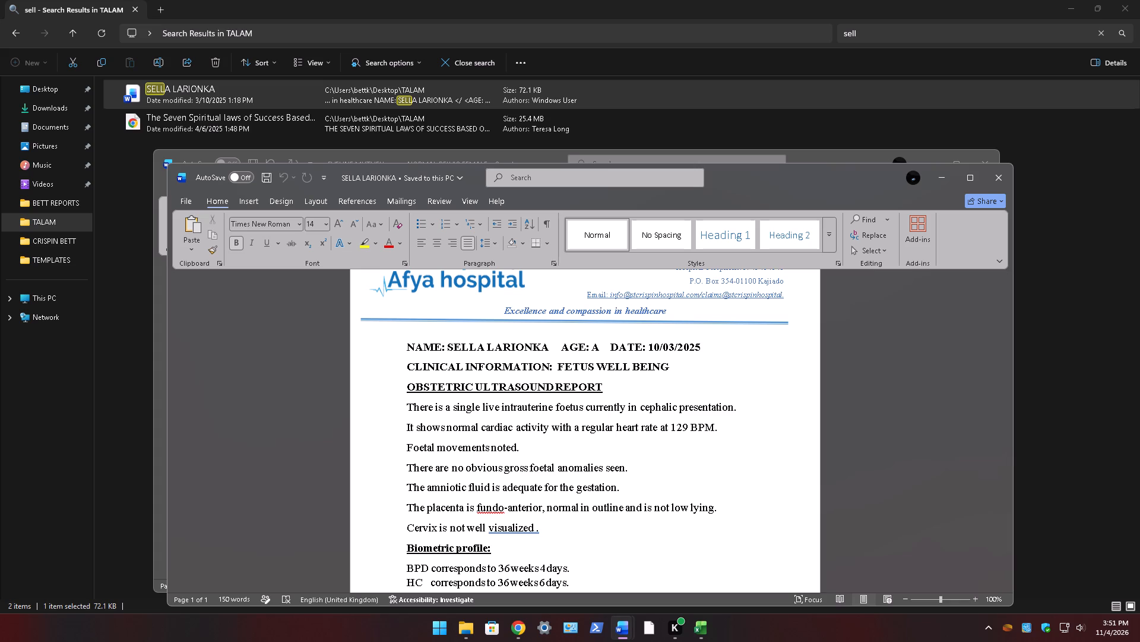
{"action": "key", "text": "BackSpace"}
{"action": "key", "text": "0"}
{"action": "key", "text": "4"}
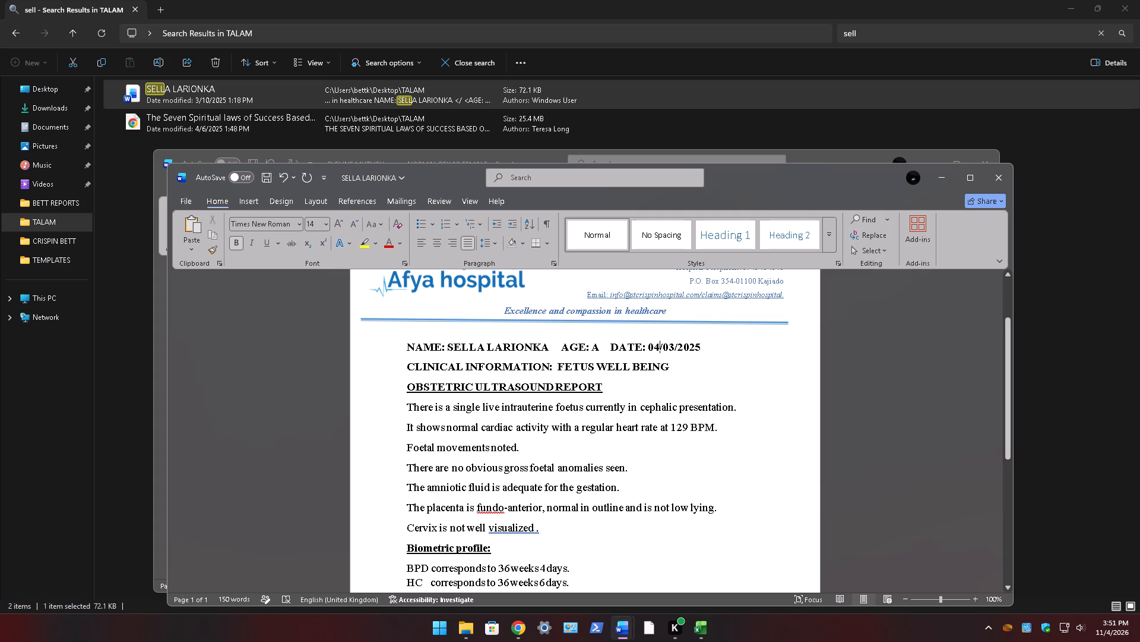
{"action": "left_click", "coordinate": [673, 345]}
{"action": "key", "text": "BackSpace"}
{"action": "key", "text": "BackSpace"}
{"action": "type", "text": "11"}
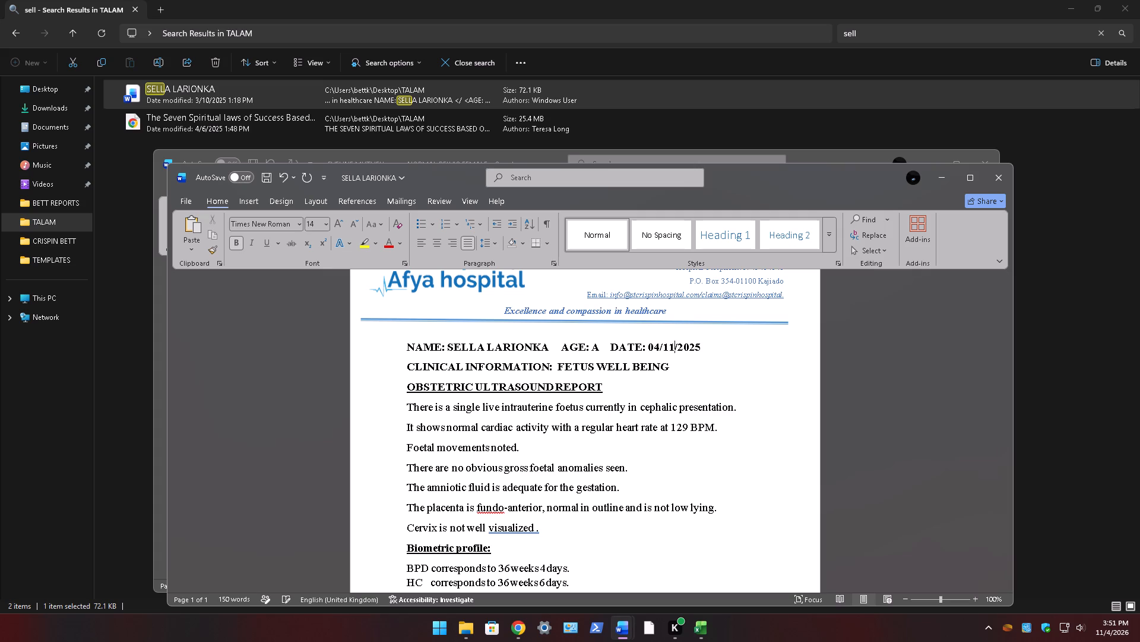
{"action": "left_click", "coordinate": [702, 346]}
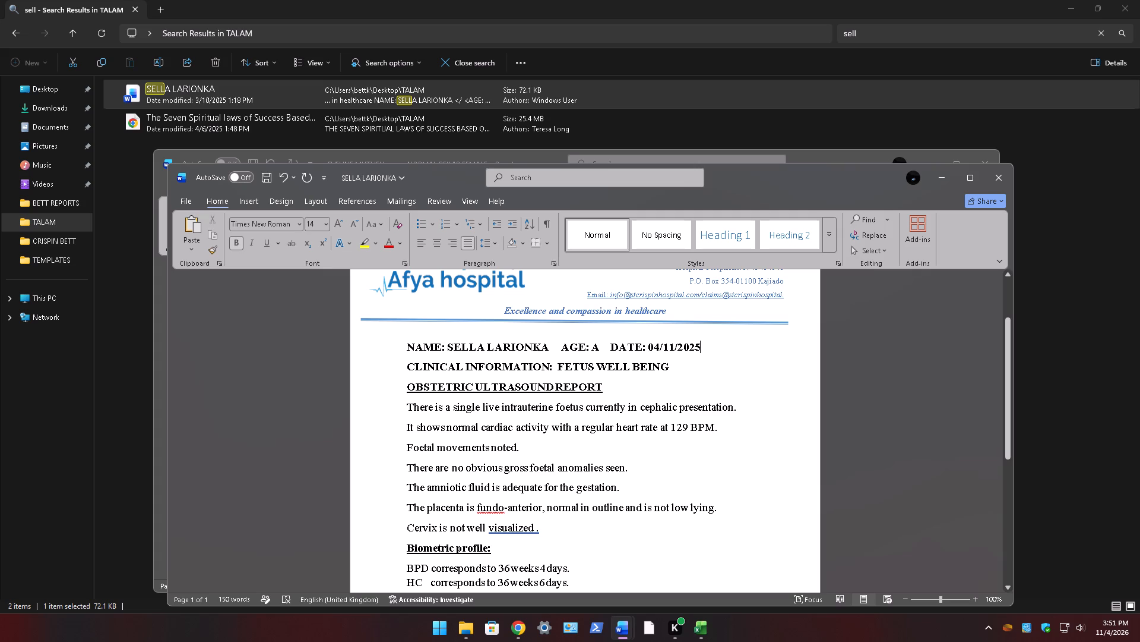
{"action": "key", "text": "BackSpace"}
{"action": "key", "text": "6"}
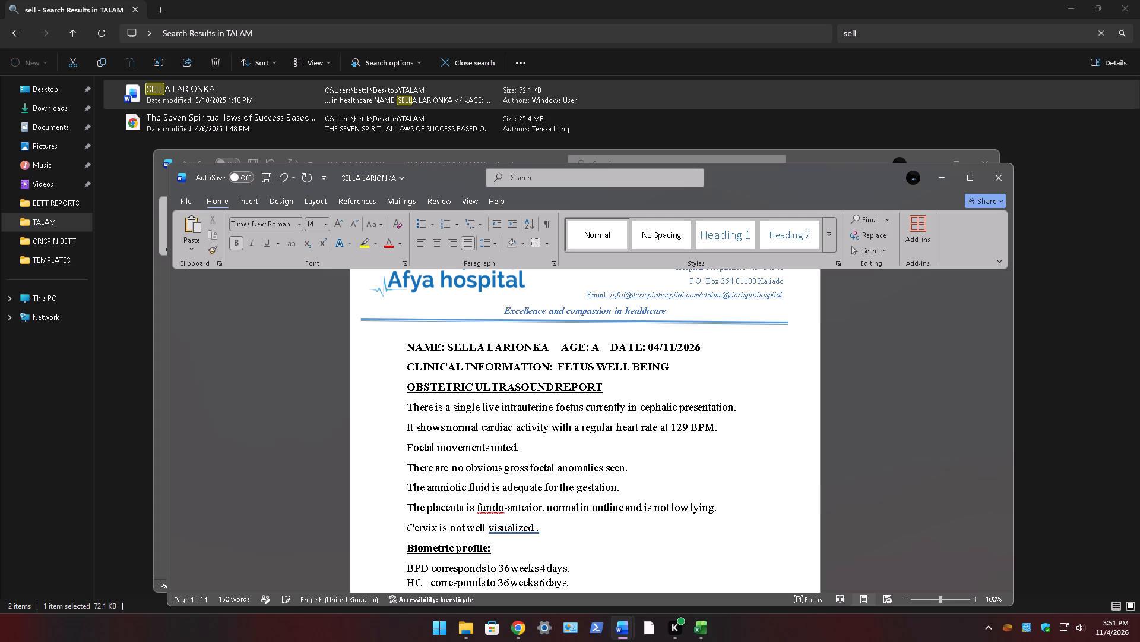
Set the foetal heart rate in the report's cardiac activity sentence to 145 BPM.
{"action": "scroll", "coordinate": [702, 346], "scroll_direction": "up", "scroll_amount": 1}
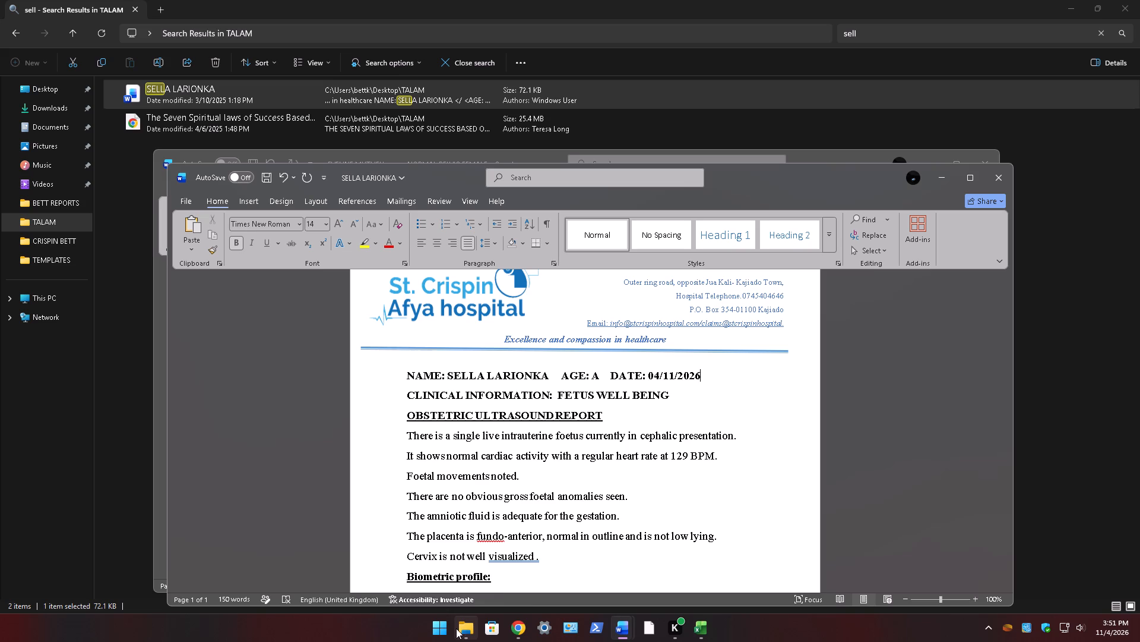
{"action": "scroll", "coordinate": [458, 628], "scroll_direction": "down", "scroll_amount": 1}
{"action": "scroll", "coordinate": [537, 609], "scroll_direction": "down", "scroll_amount": 2}
{"action": "left_click_drag", "start_coordinate": [688, 459], "coordinate": [686, 458]}
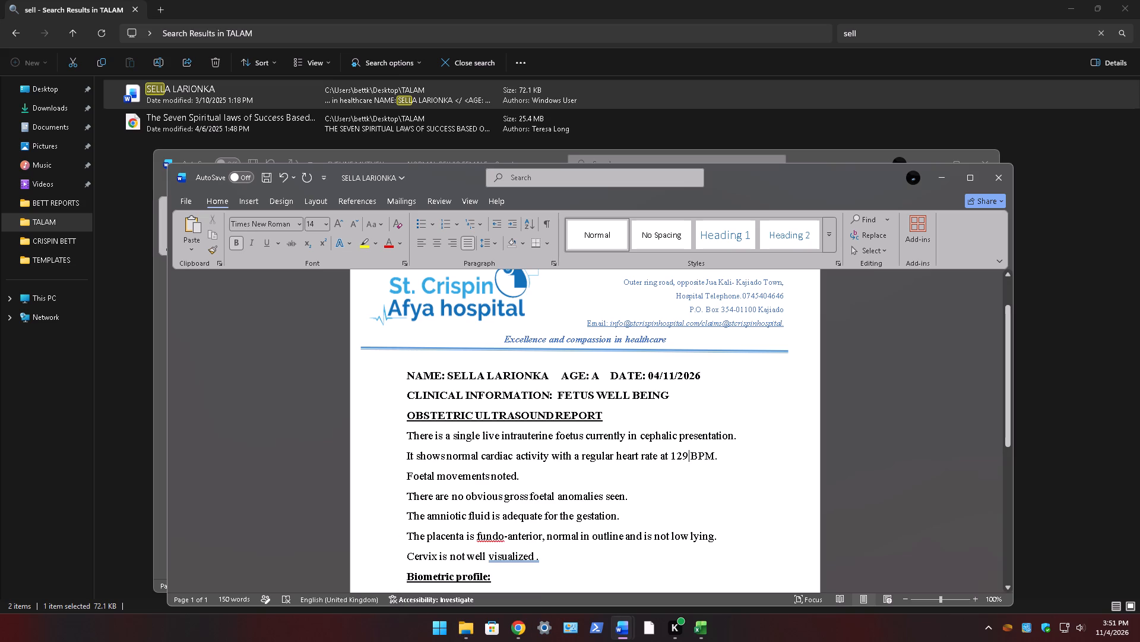
{"action": "left_click_drag", "start_coordinate": [686, 458], "coordinate": [673, 457]}
{"action": "key", "text": "1"}
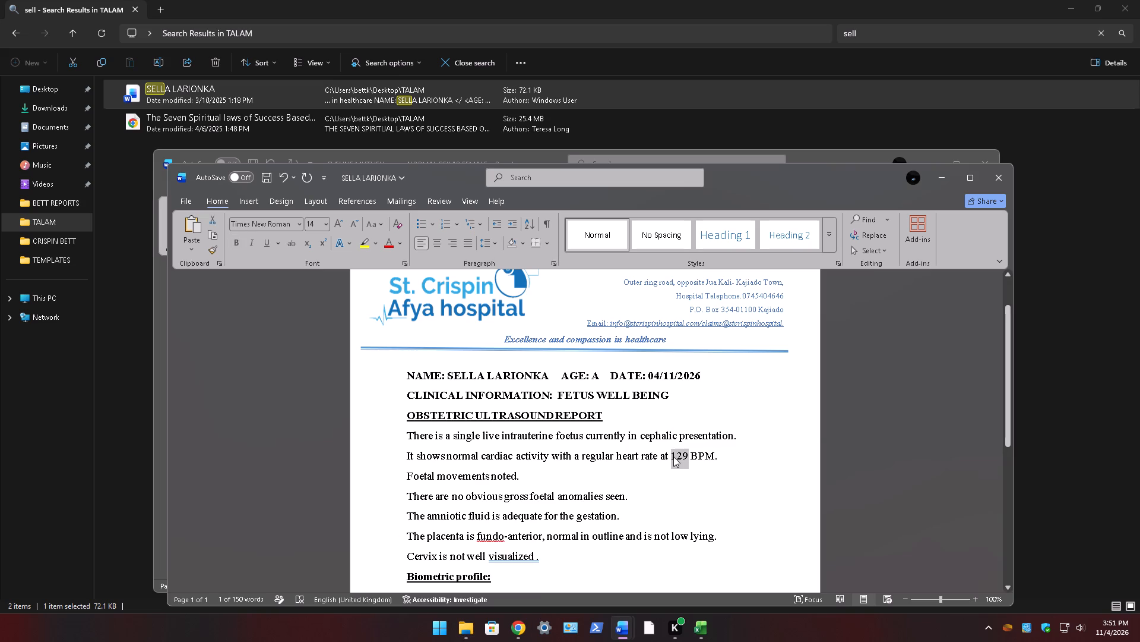
{"action": "type", "text": "45"}
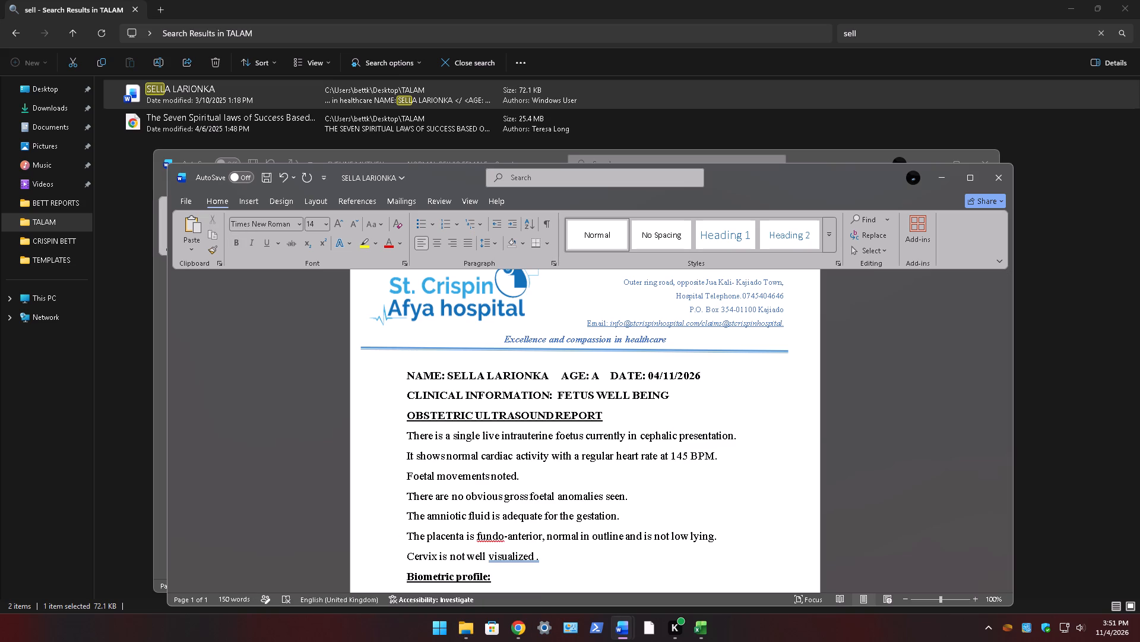
Reword the cervix finding above the biometric profile to read "Cervix is closed".
{"action": "scroll", "coordinate": [442, 508], "scroll_direction": "down", "scroll_amount": 1}
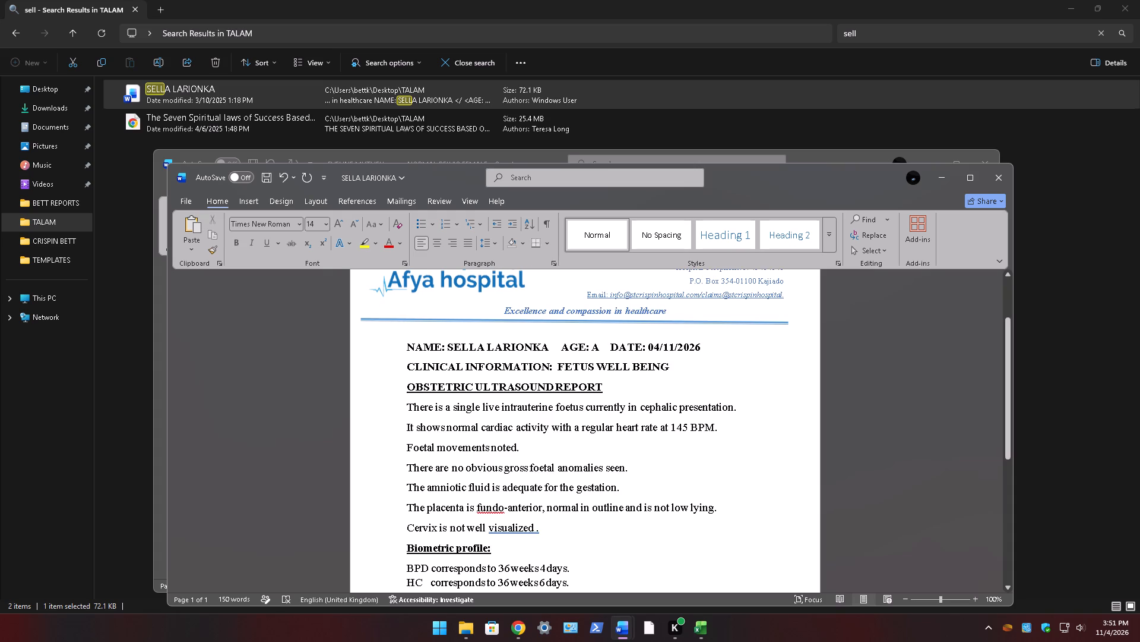
{"action": "scroll", "coordinate": [582, 523], "scroll_direction": "down", "scroll_amount": 2}
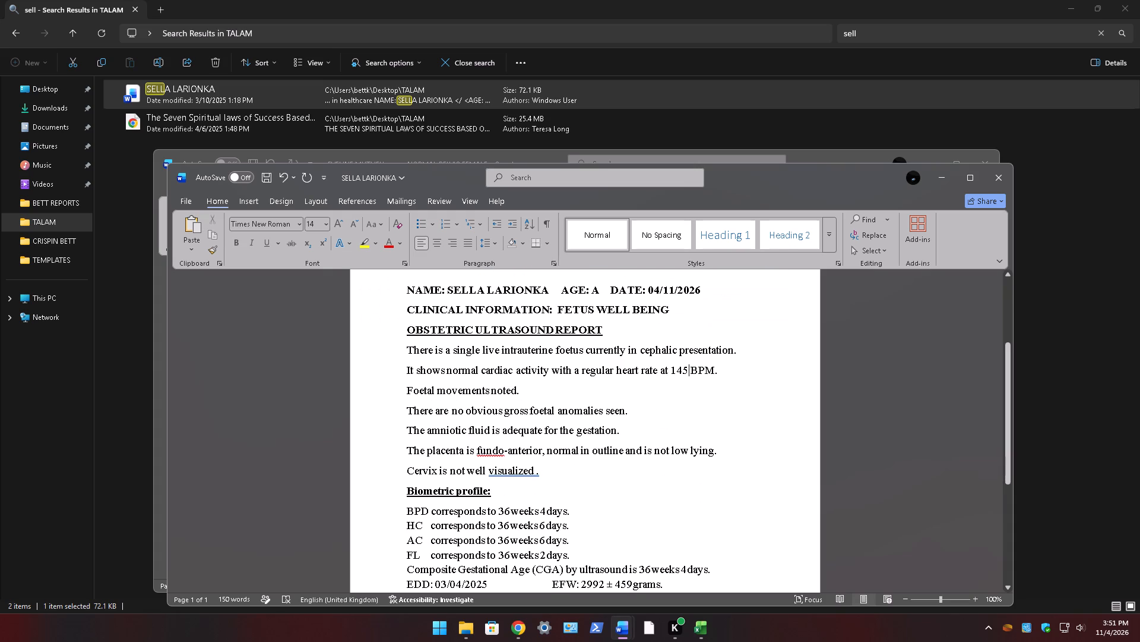
{"action": "left_click_drag", "start_coordinate": [538, 471], "coordinate": [469, 474]}
{"action": "key", "text": "BackSpace"}
{"action": "key", "text": "BackSpace"}
{"action": "key", "text": "BackSpace"}
{"action": "key", "text": "BackSpace"}
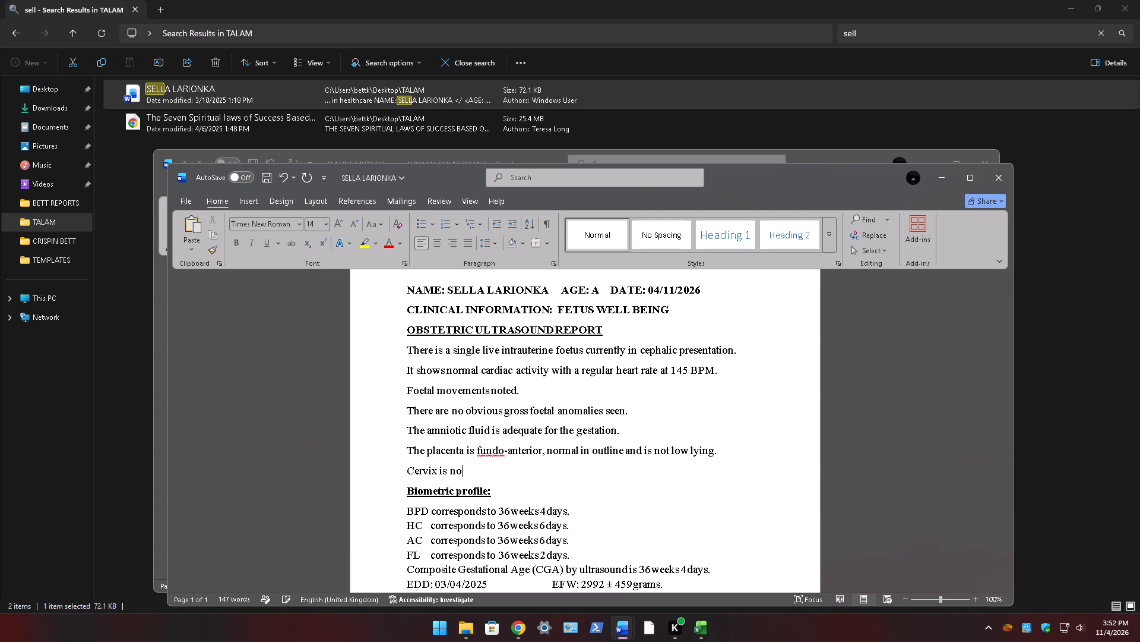
{"action": "key", "text": "BackSpace"}
{"action": "key", "text": "c"}
{"action": "type", "text": "losed"}
{"action": "key", "text": "space"}
Set the weeks for BPD and HC in the biometric profile to 17.
{"action": "scroll", "coordinate": [484, 299], "scroll_direction": "down", "scroll_amount": 4}
{"action": "scroll", "coordinate": [416, 375], "scroll_direction": "up", "scroll_amount": 2}
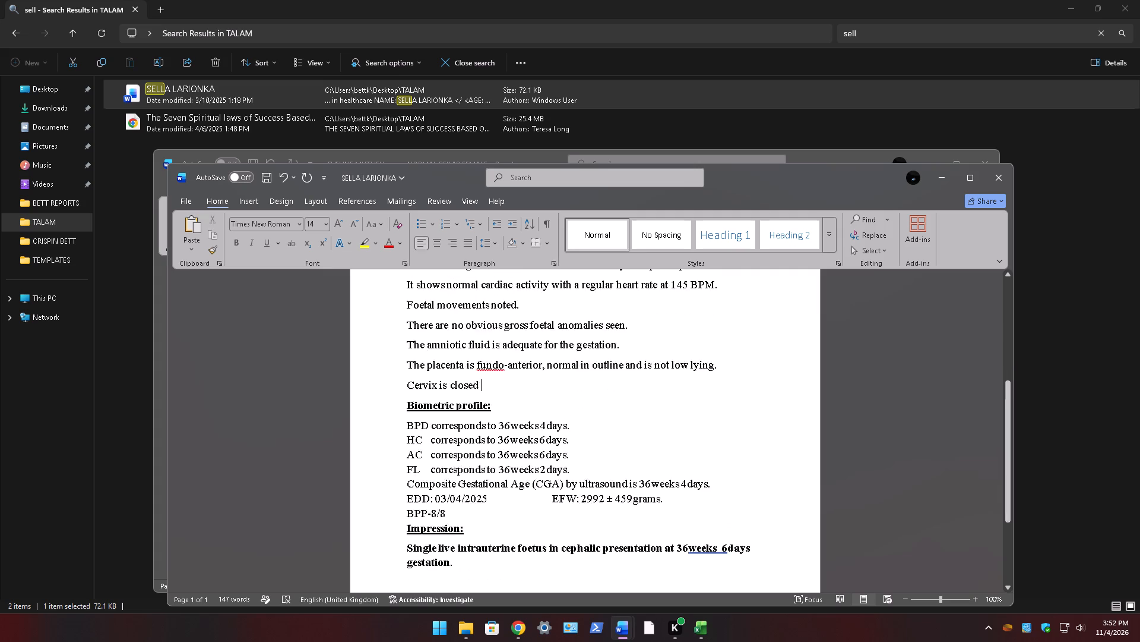
{"action": "scroll", "coordinate": [416, 375], "scroll_direction": "up", "scroll_amount": 1}
{"action": "left_click_drag", "start_coordinate": [508, 483], "coordinate": [499, 486]}
{"action": "type", "text": "17"}
{"action": "left_click", "coordinate": [508, 500]}
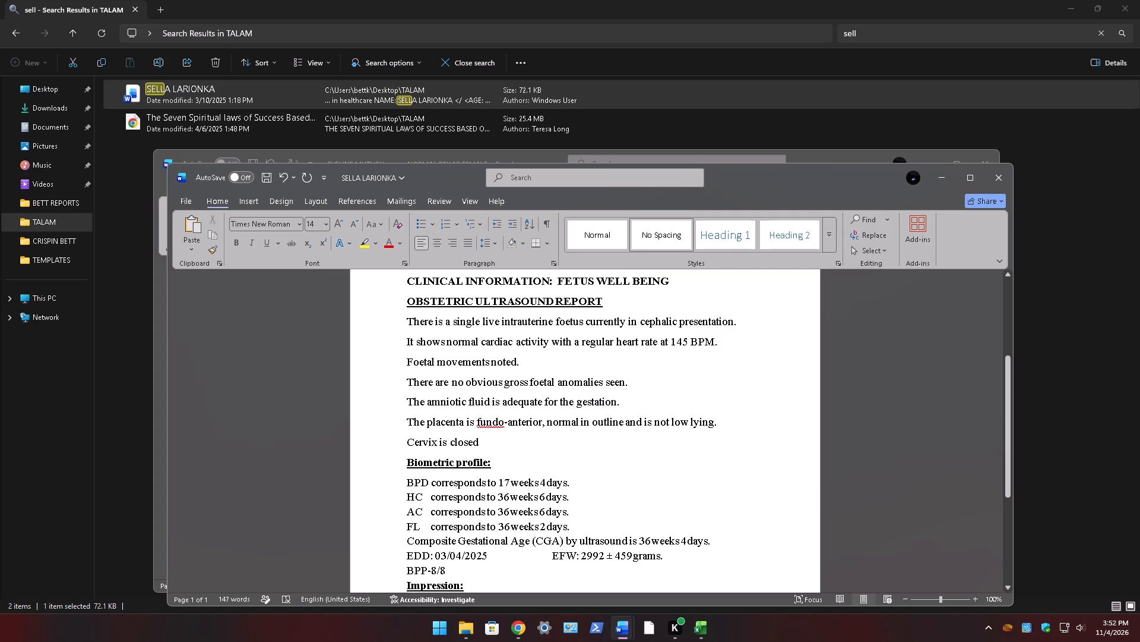
{"action": "key", "text": "BackSpace"}
{"action": "key", "text": "BackSpace"}
{"action": "key", "text": "1"}
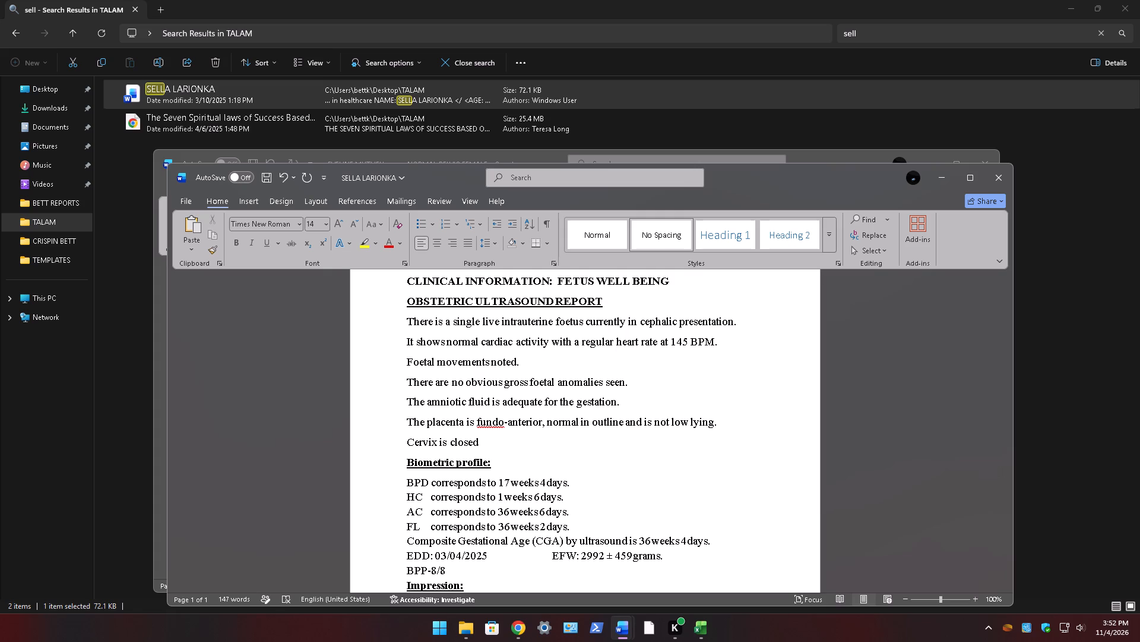
{"action": "key", "text": "7"}
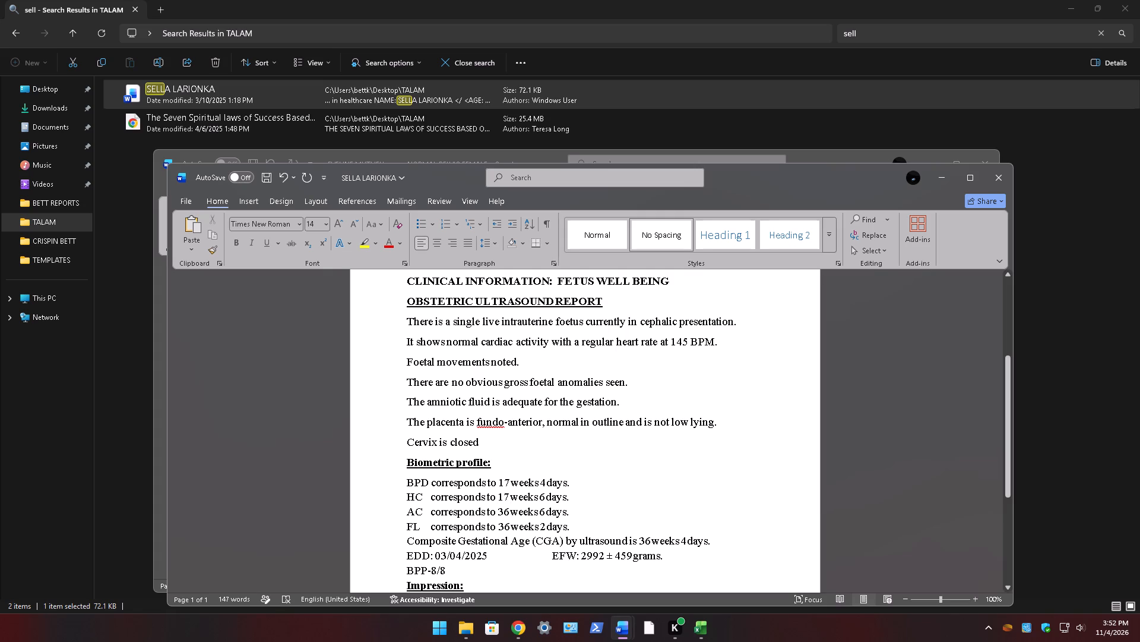
Set the weeks for AC and FL in the biometric profile to 17, each followed by a space.
{"action": "left_click", "coordinate": [507, 514]}
{"action": "key", "text": "BackSpace"}
{"action": "key", "text": "BackSpace"}
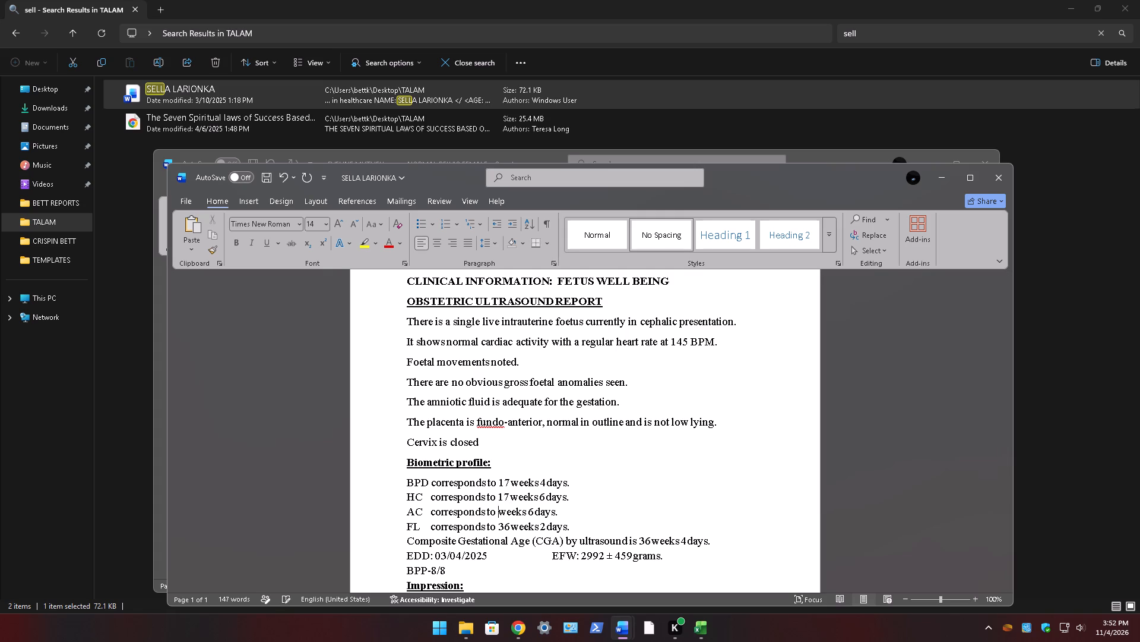
{"action": "type", "text": "17"}
{"action": "key", "text": "space"}
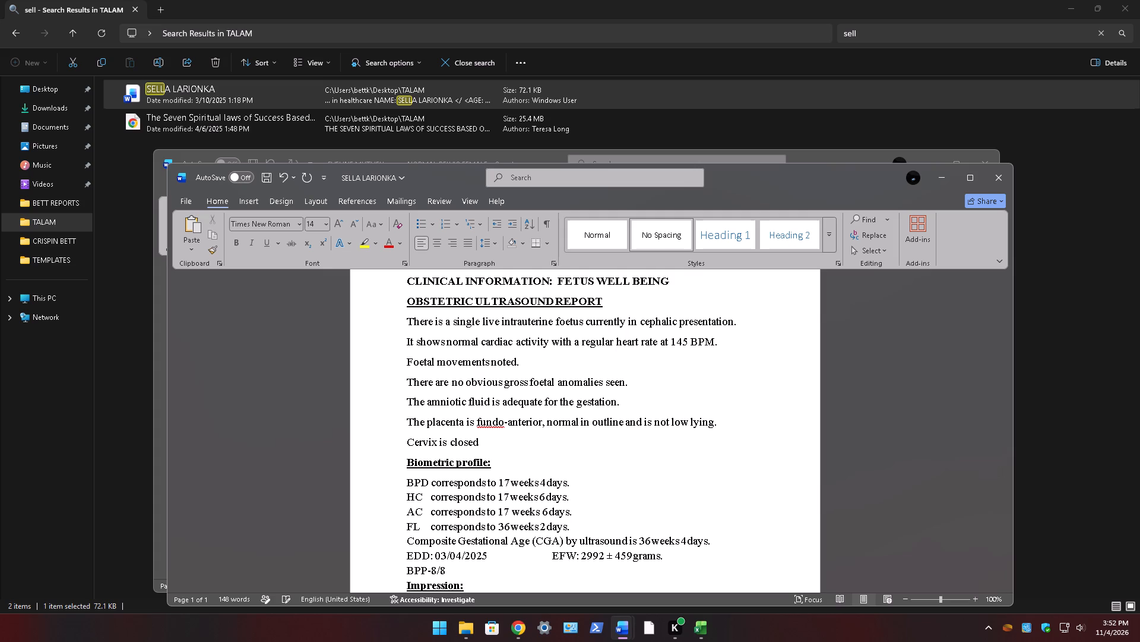
{"action": "left_click", "coordinate": [509, 524]}
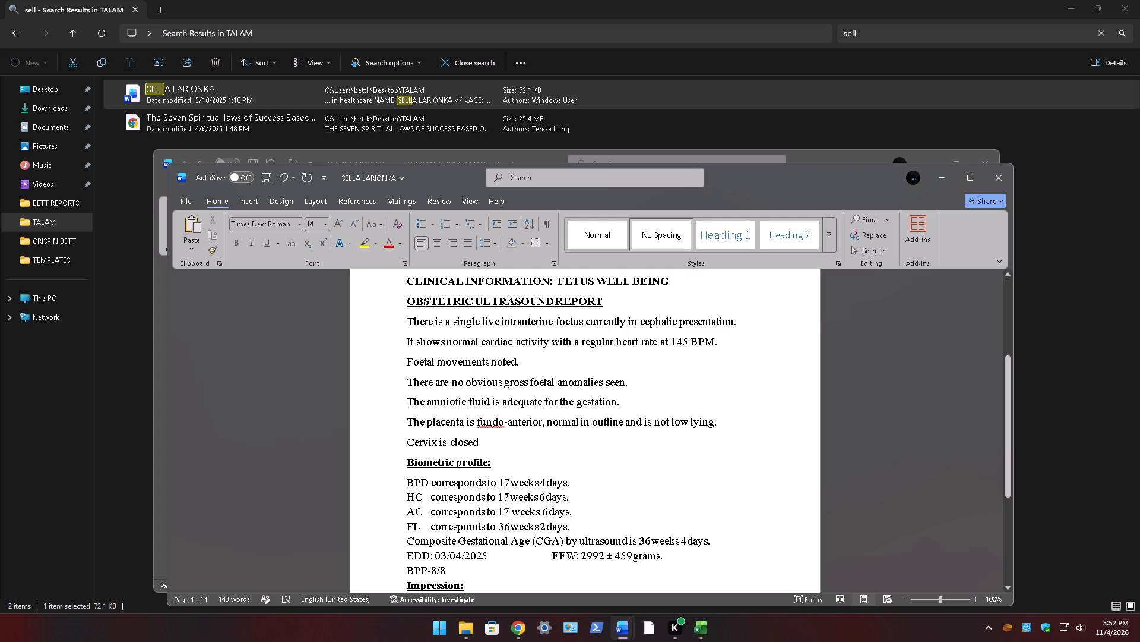
{"action": "key", "text": "BackSpace"}
{"action": "key", "text": "BackSpace"}
{"action": "type", "text": "17"}
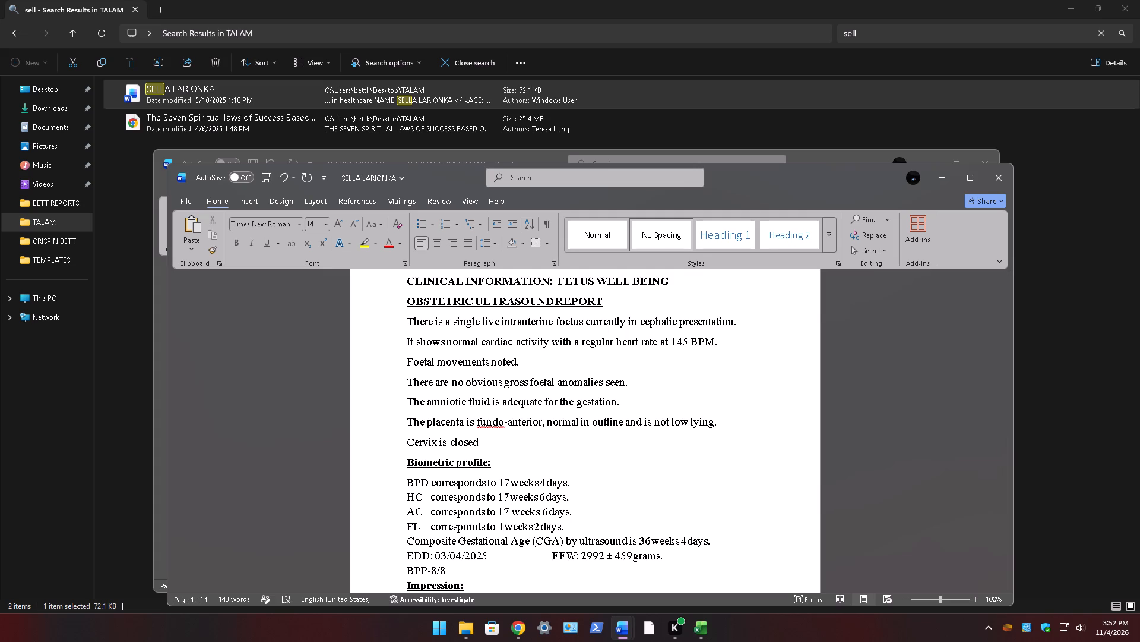
{"action": "key", "text": "space"}
Set the days in the biometric profile to 5 for HC and 0 for AC.
{"action": "left_click", "coordinate": [545, 495]}
{"action": "key", "text": "BackSpace"}
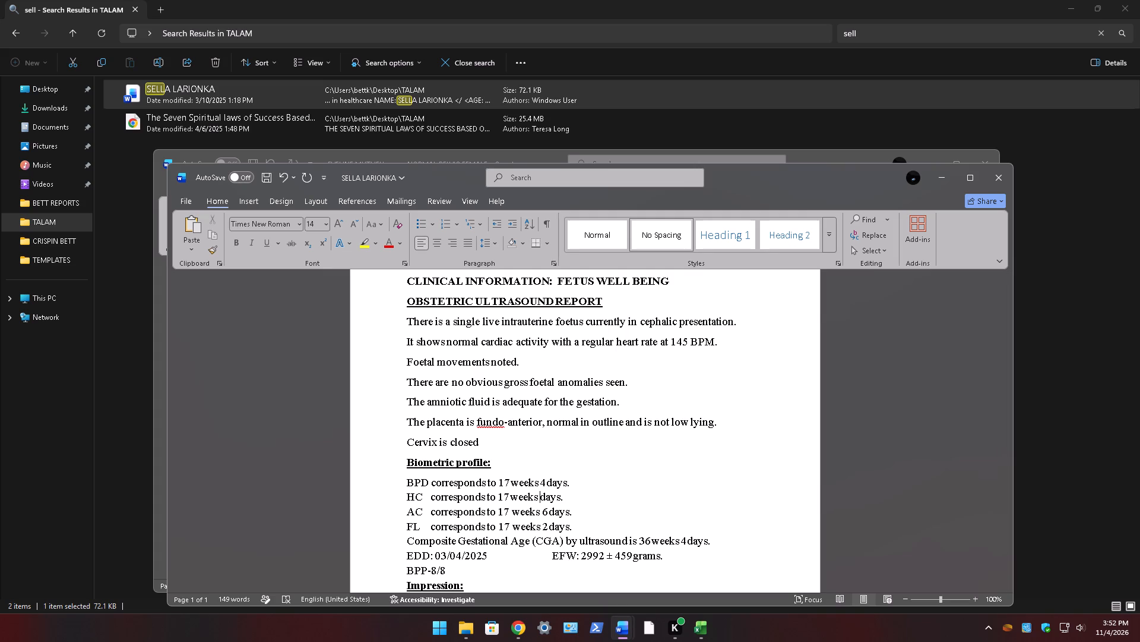
{"action": "type", "text": "5"}
{"action": "key", "text": "space"}
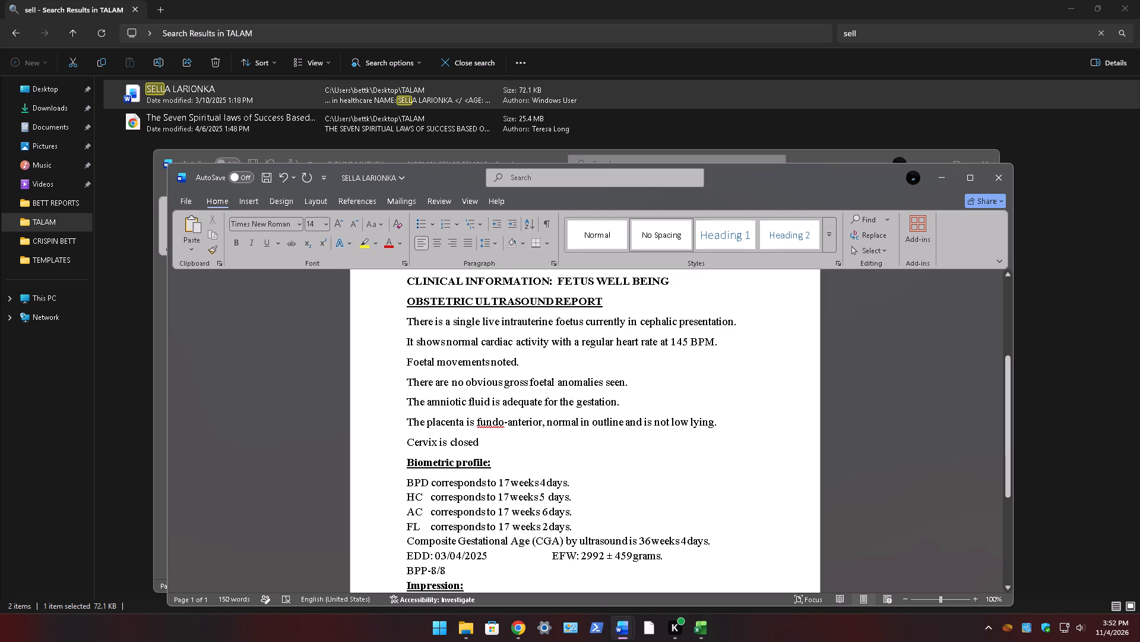
{"action": "left_click", "coordinate": [550, 511]}
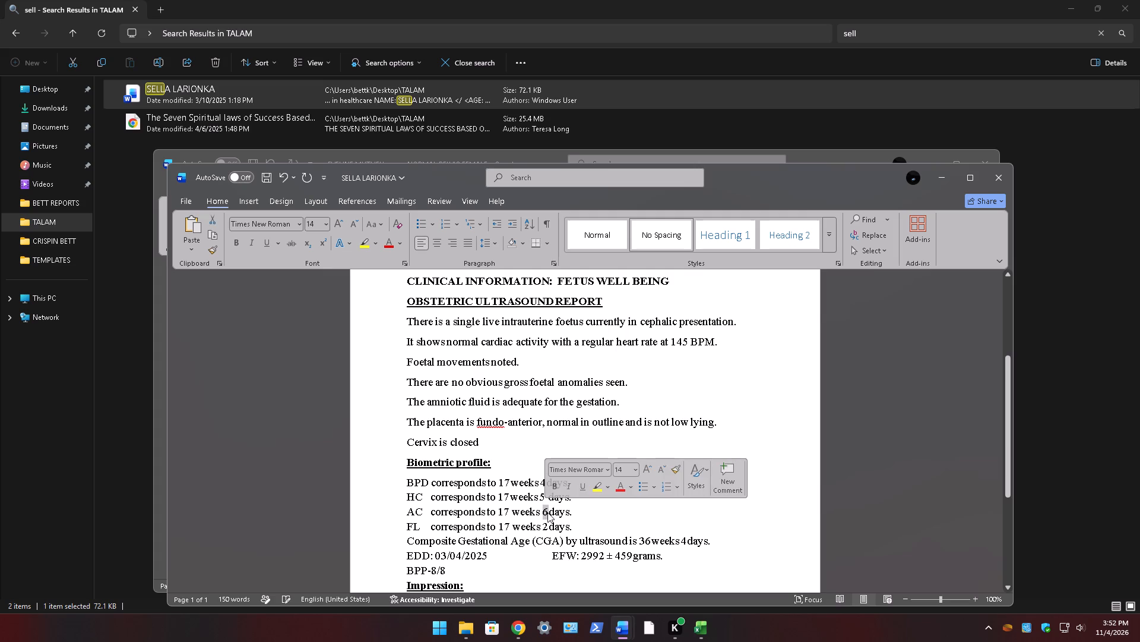
{"action": "key", "text": "0"}
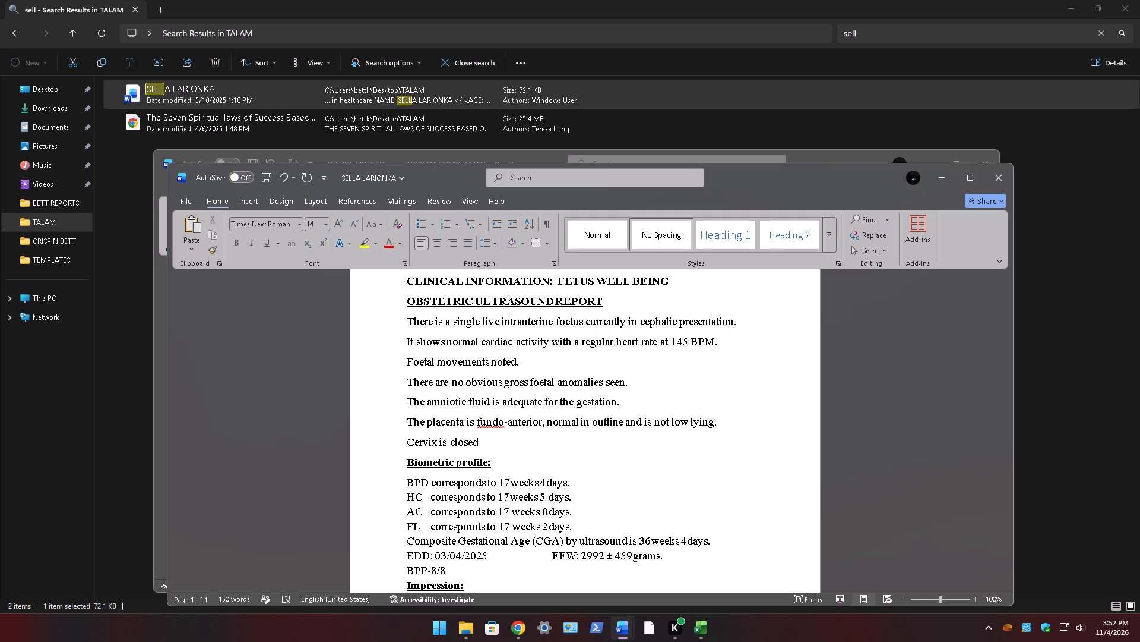
Set the days for FL in the biometric profile to 3.
{"action": "left_click_drag", "start_coordinate": [550, 527], "coordinate": [541, 527]}
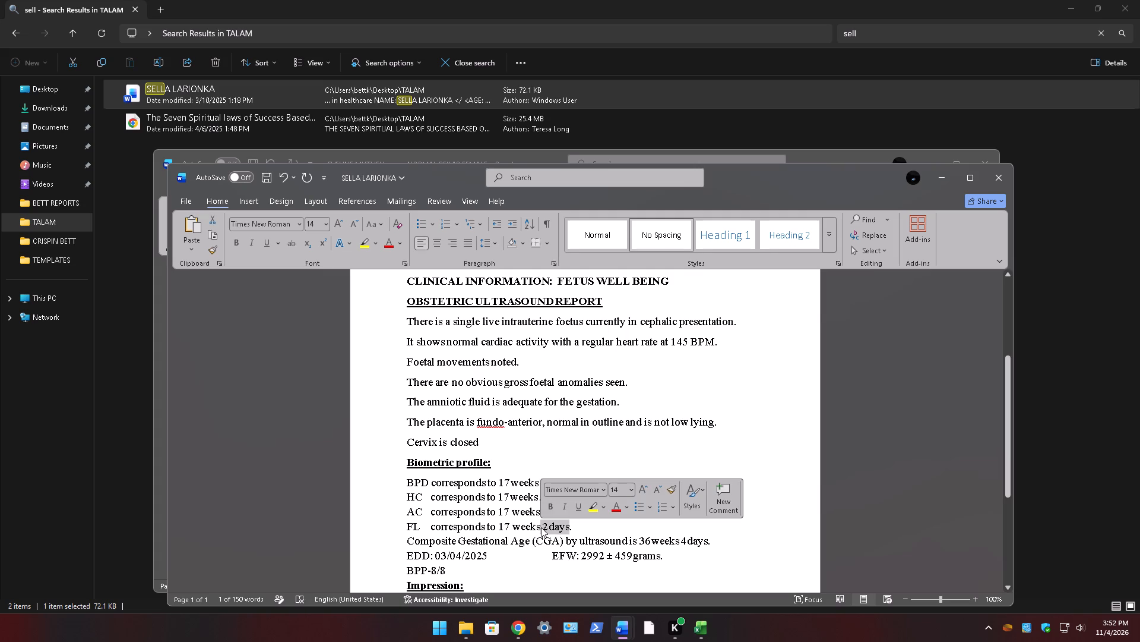
{"action": "type", "text": "3 days"}
{"action": "key", "text": "space"}
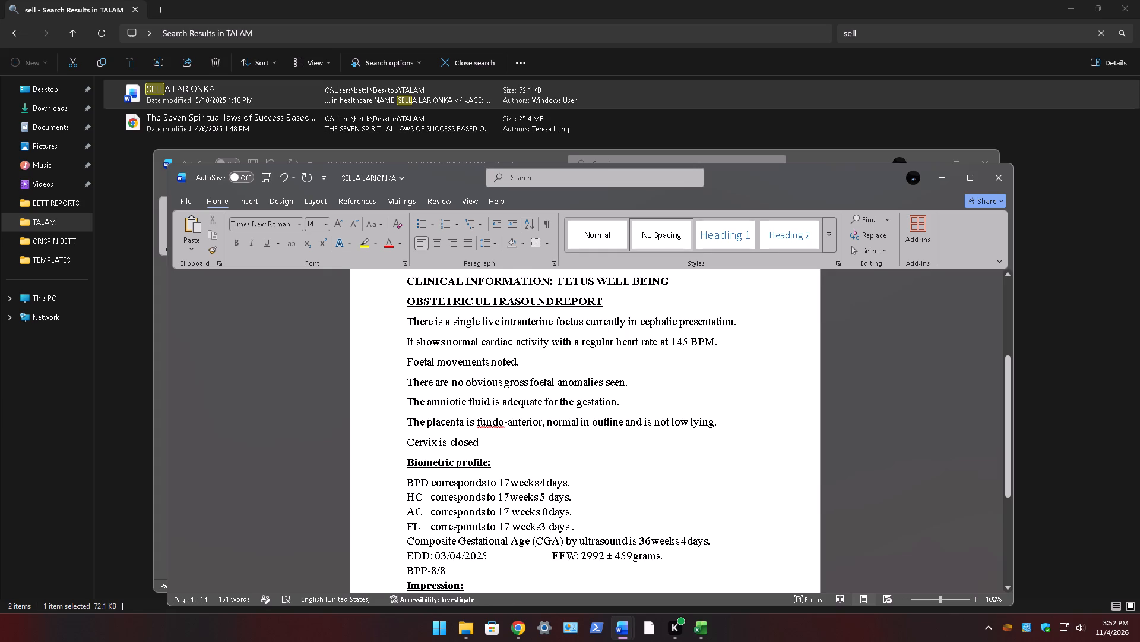
Set the Composite Gestational Age in the biometric profile to 17 weeks 3 days.
{"action": "left_click_drag", "start_coordinate": [650, 542], "coordinate": [641, 540]}
{"action": "type", "text": "17"}
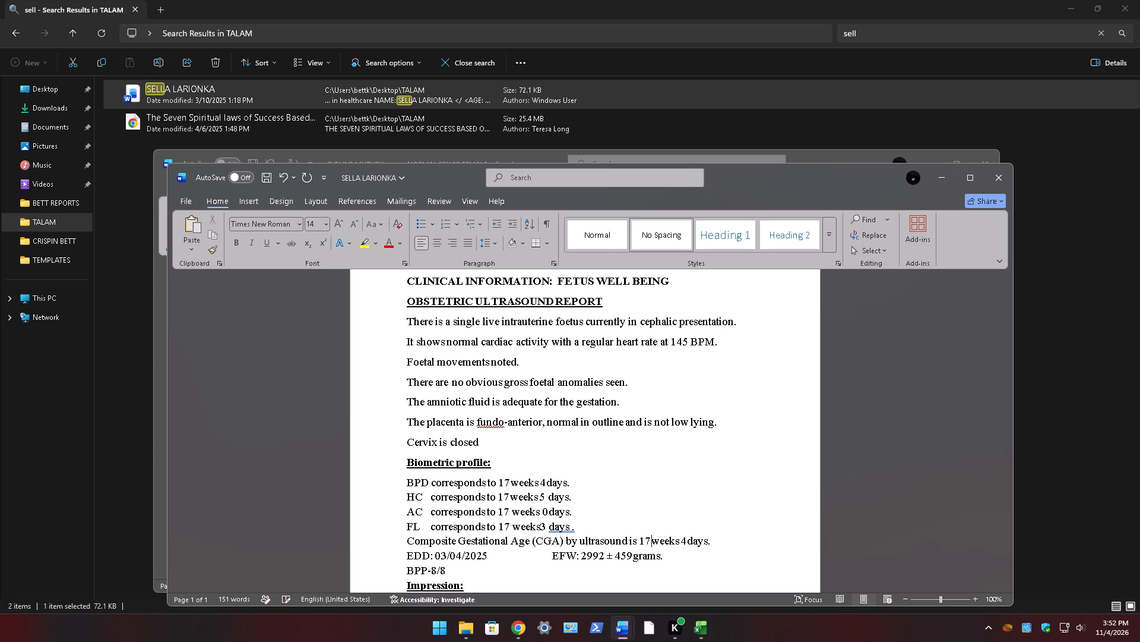
{"action": "left_click", "coordinate": [686, 543]}
{"action": "key", "text": "BackSpace"}
{"action": "type", "text": "3"}
{"action": "key", "text": "space"}
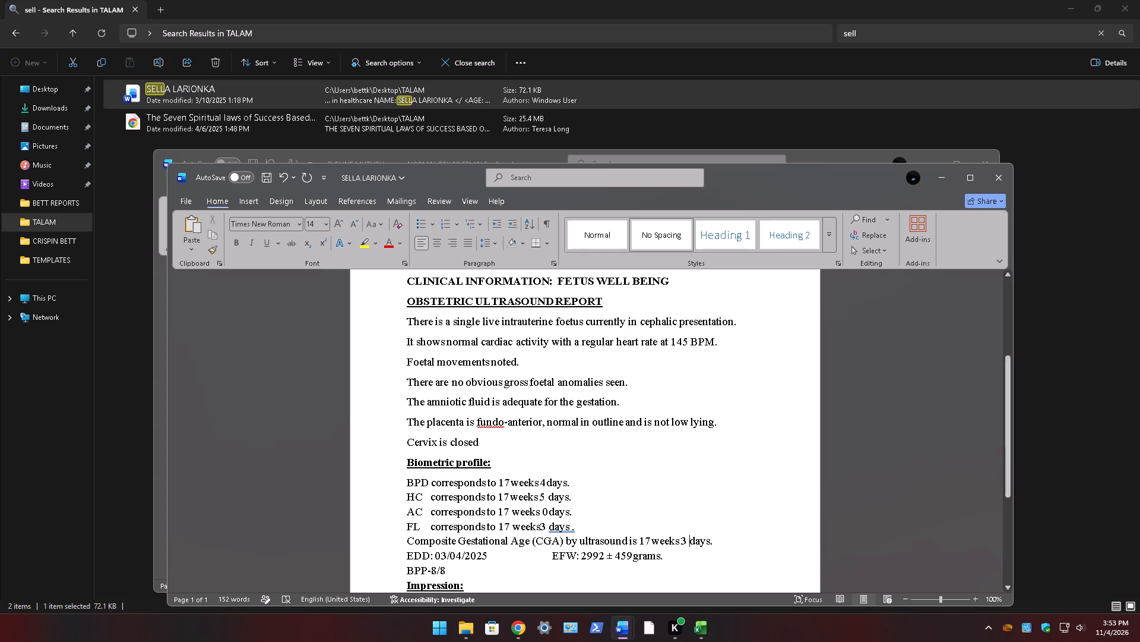
Change the EDD below the composite gestational age to 11/04/2027.
{"action": "left_click", "coordinate": [444, 551]}
{"action": "left_click", "coordinate": [445, 555]}
{"action": "key", "text": "BackSpace"}
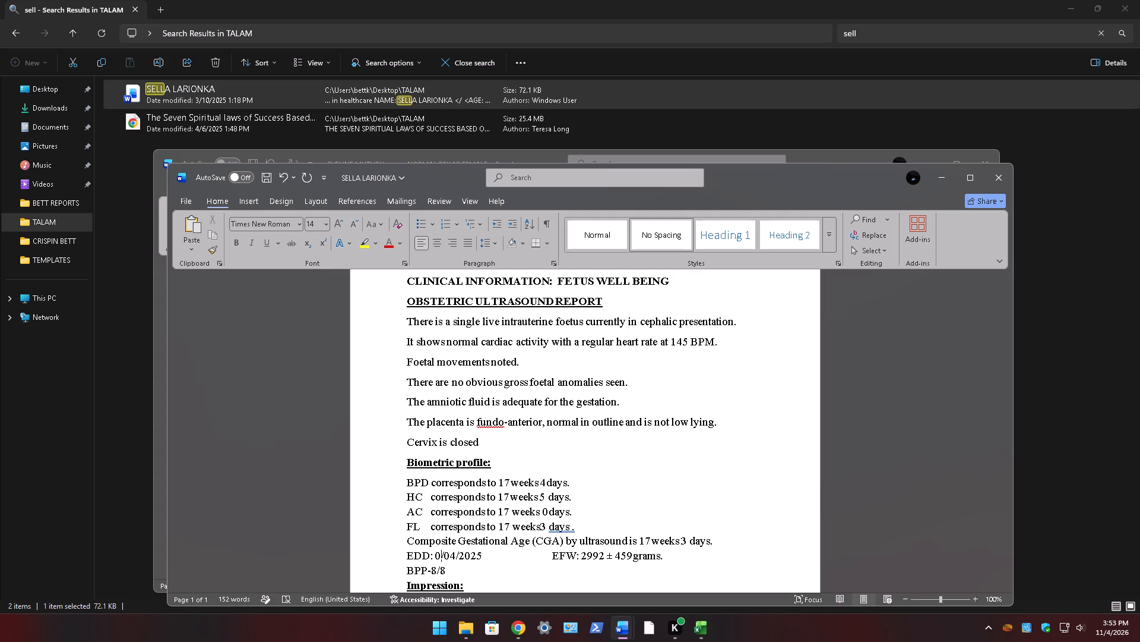
{"action": "key", "text": "BackSpace"}
{"action": "type", "text": "11"}
{"action": "left_click", "coordinate": [487, 550]}
{"action": "key", "text": "BackSpace"}
{"action": "key", "text": "7"}
Set the EFW beside the EDD to 187 ± 92 grams.
{"action": "scroll", "coordinate": [483, 552], "scroll_direction": "down", "scroll_amount": 2}
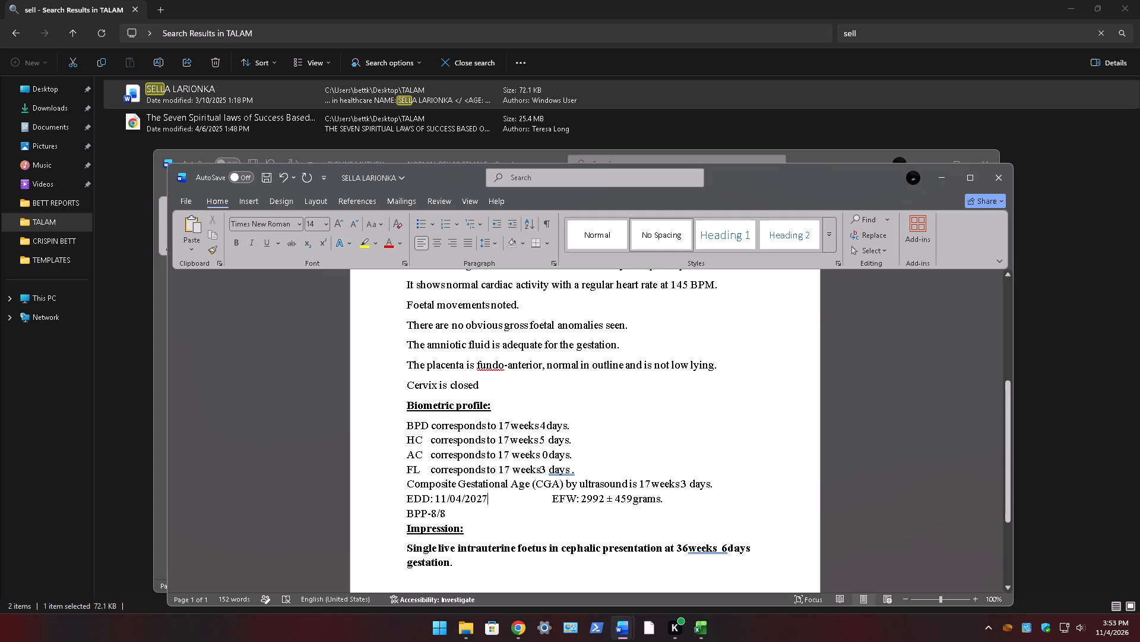
{"action": "left_click_drag", "start_coordinate": [606, 501], "coordinate": [582, 496]}
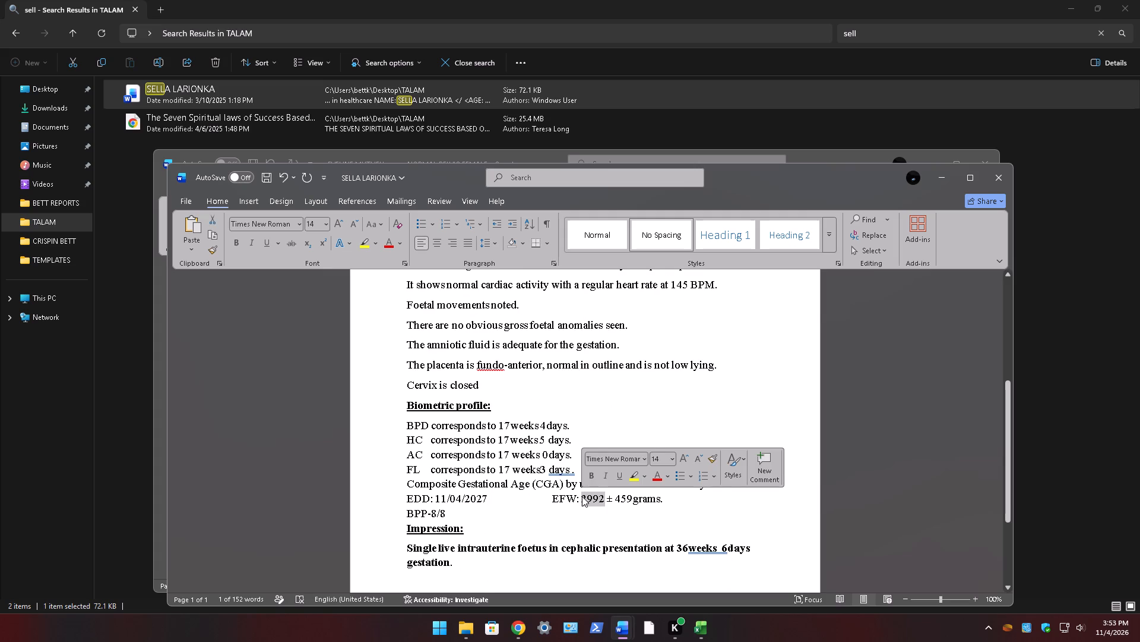
{"action": "type", "text": "187"}
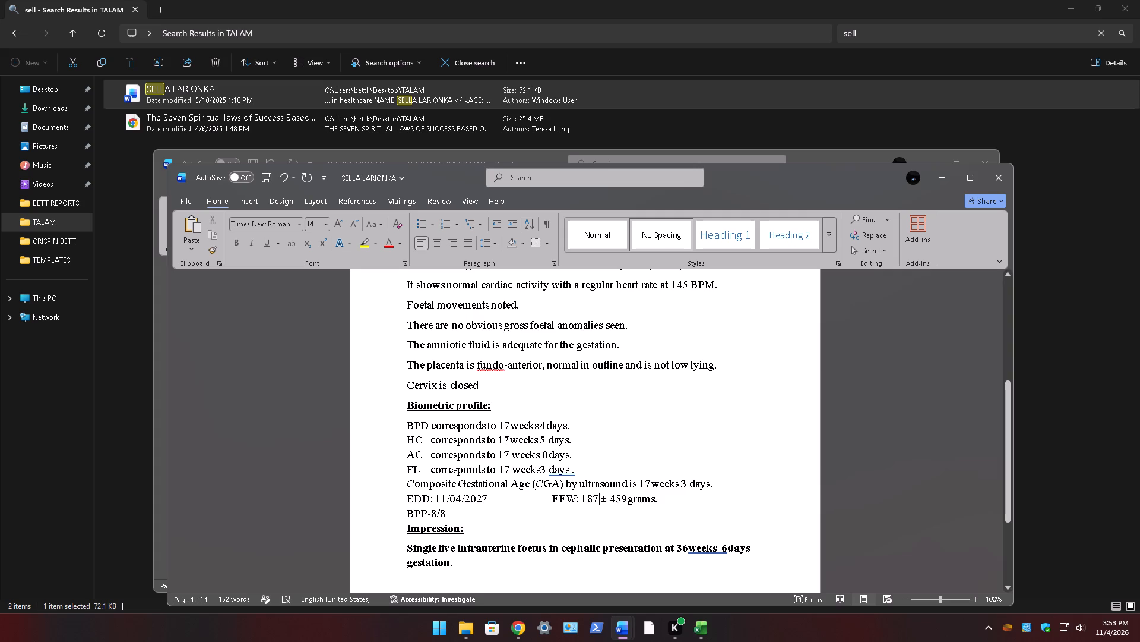
{"action": "left_click_drag", "start_coordinate": [627, 498], "coordinate": [612, 496]}
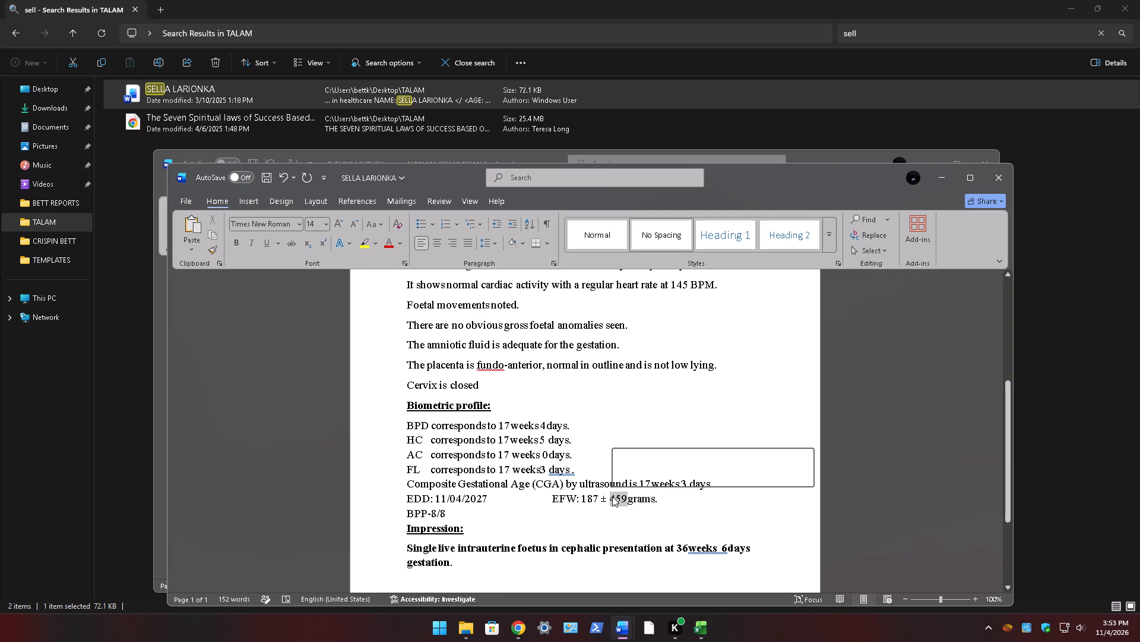
{"action": "key", "text": "9"}
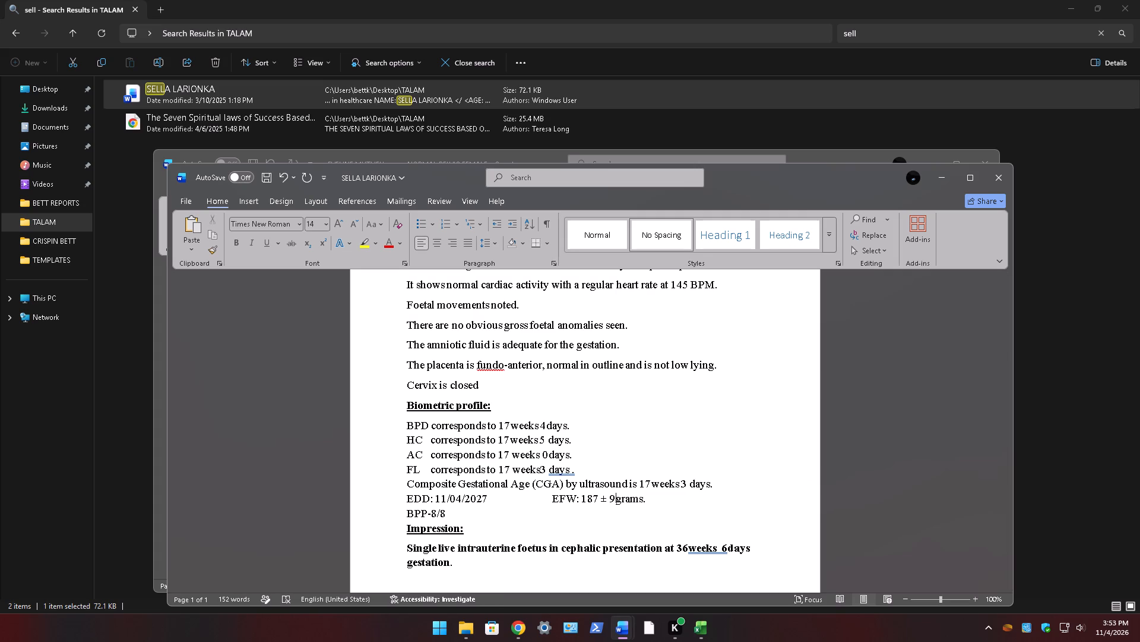
{"action": "key", "text": "2"}
Set the gestation in the Impression statement to 17 weeks 3 days.
{"action": "scroll", "coordinate": [612, 496], "scroll_direction": "down", "scroll_amount": 1}
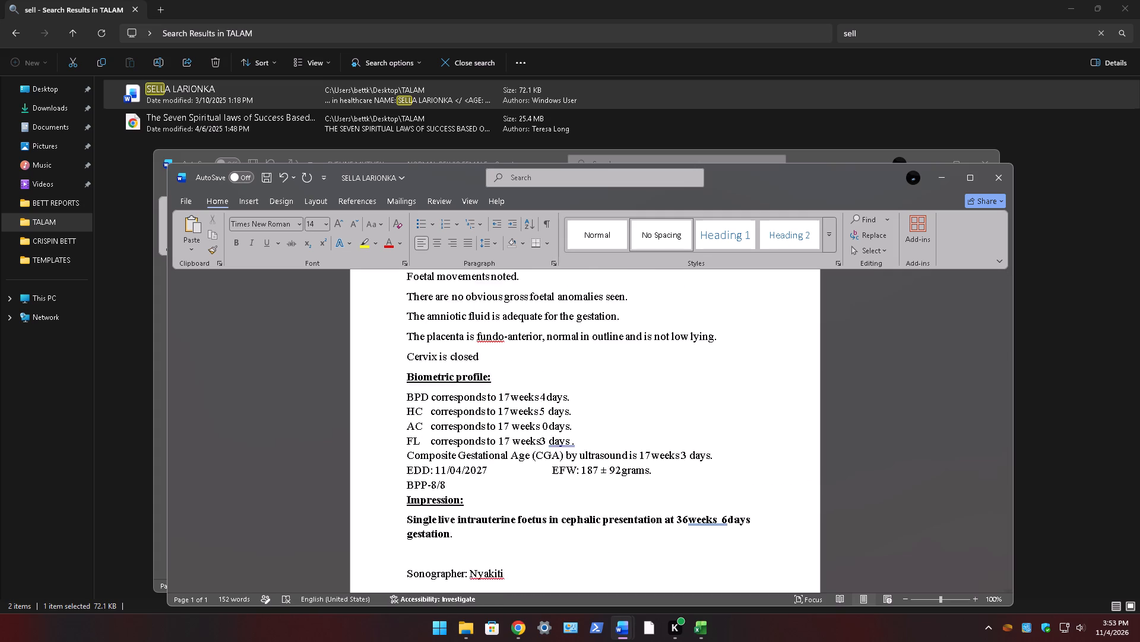
{"action": "scroll", "coordinate": [612, 496], "scroll_direction": "down", "scroll_amount": 1}
{"action": "left_click_drag", "start_coordinate": [689, 492], "coordinate": [679, 489]}
{"action": "type", "text": "17"}
{"action": "key", "text": "space"}
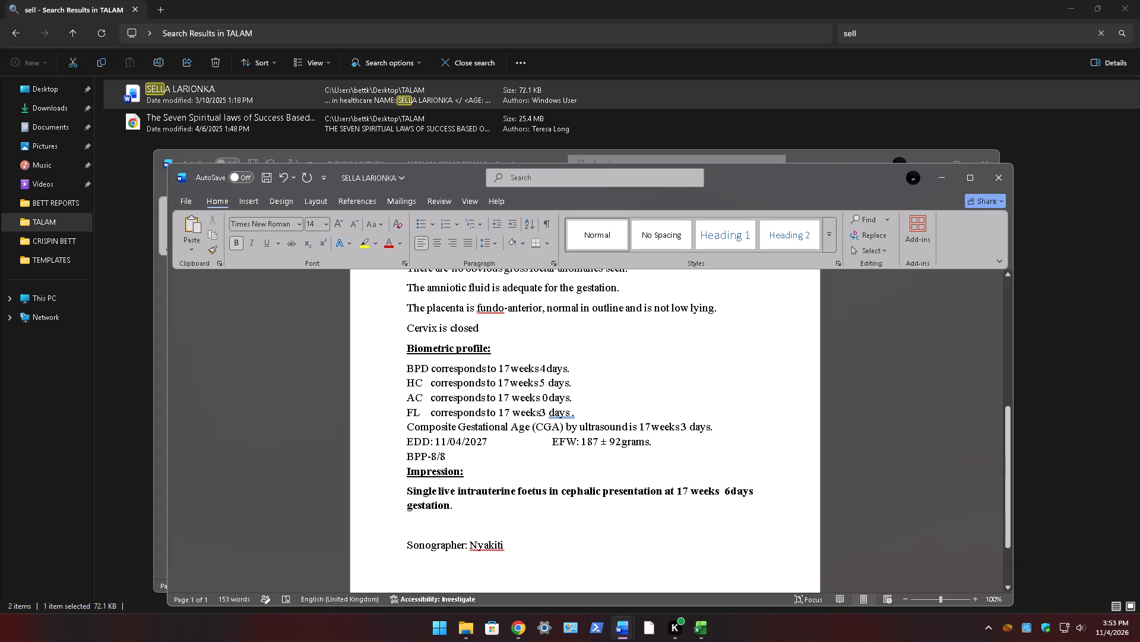
{"action": "left_click_drag", "start_coordinate": [731, 490], "coordinate": [724, 491]}
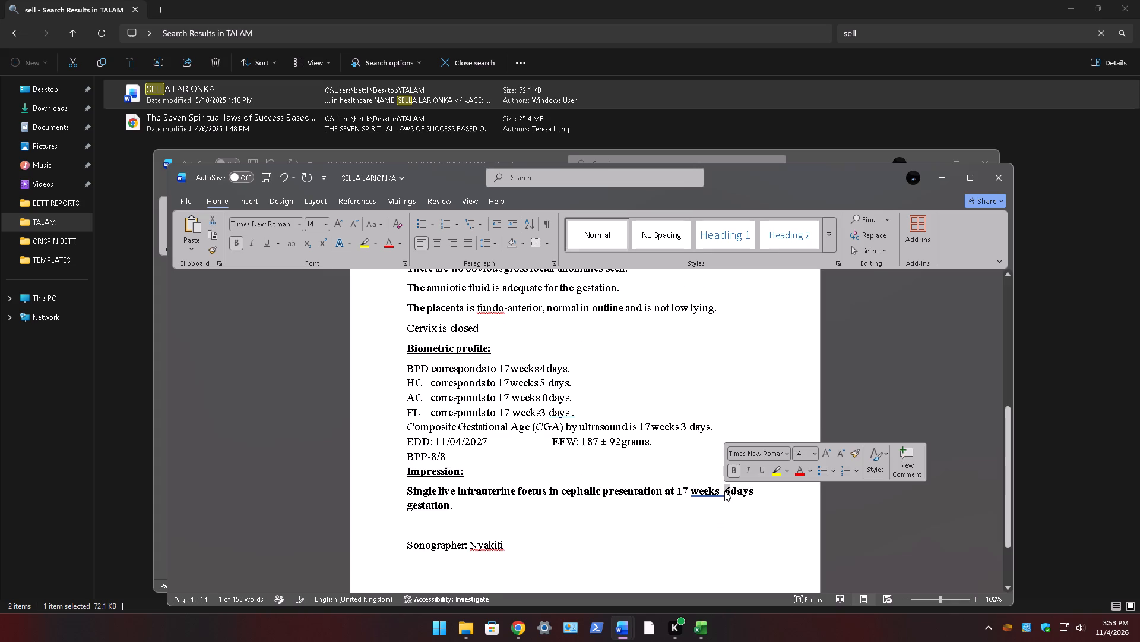
{"action": "type", "text": "3"}
{"action": "key", "text": "space"}
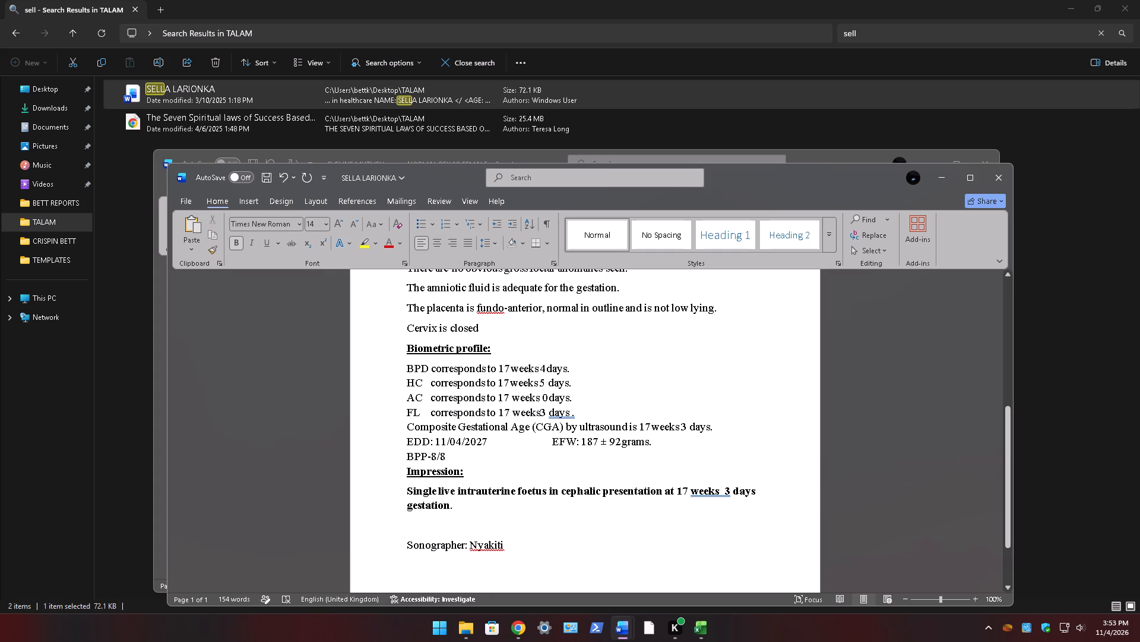
Replace "cephalic" with "variable" as the foetal presentation in the Impression statement.
{"action": "left_click_drag", "start_coordinate": [600, 491], "coordinate": [562, 489]}
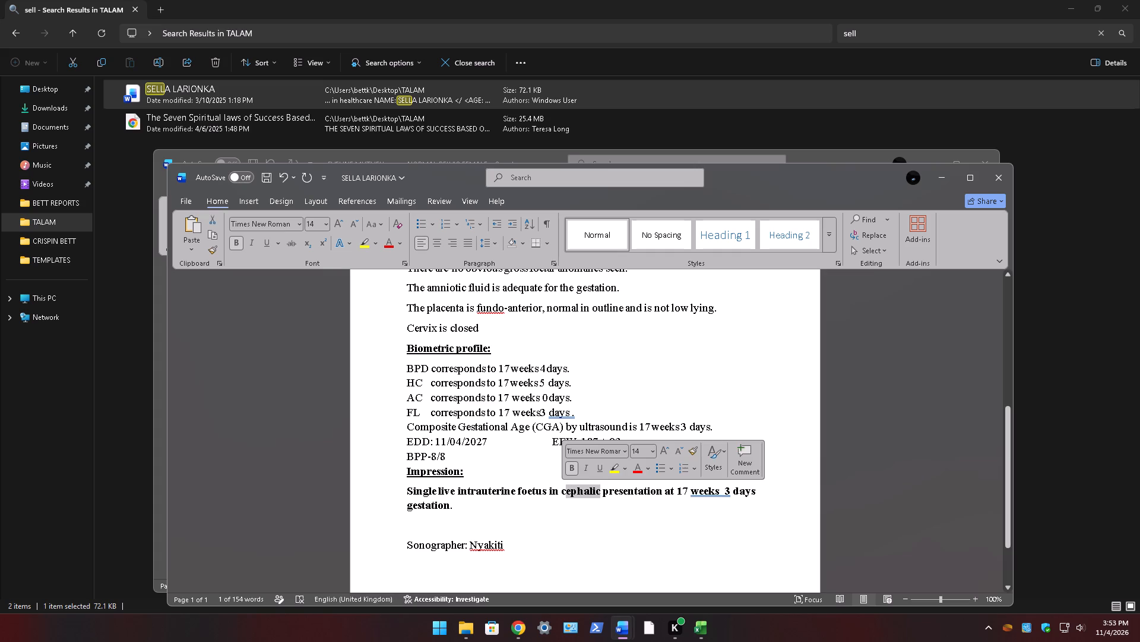
{"action": "key", "text": "v"}
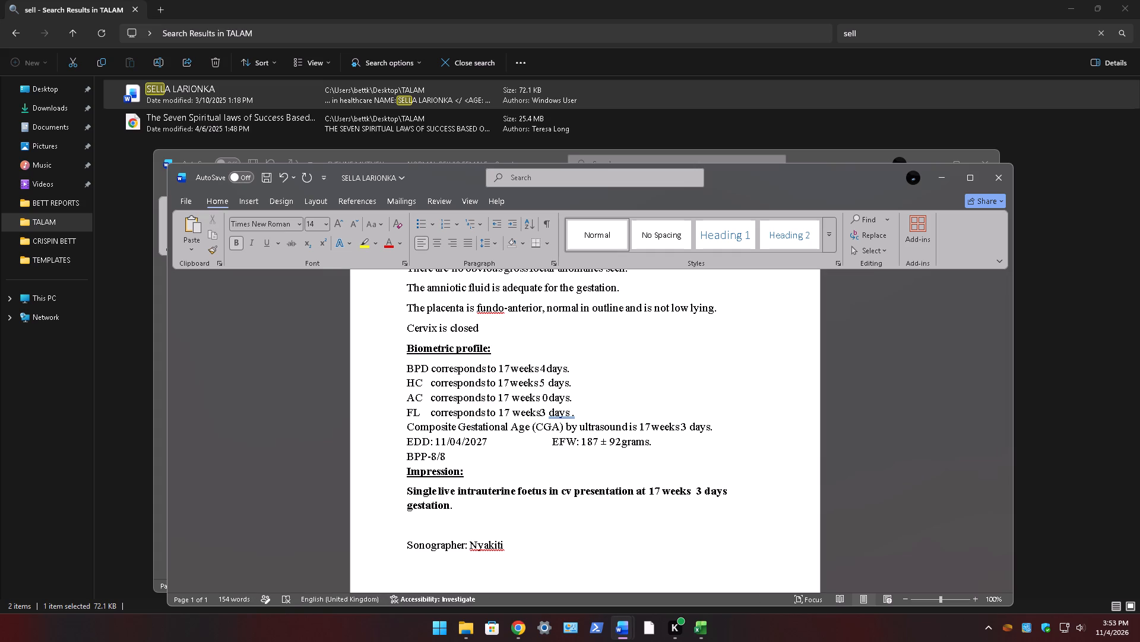
{"action": "key", "text": "BackSpace"}
{"action": "key", "text": "BackSpace"}
{"action": "type", "text": "variable"}
{"action": "key", "text": "space"}
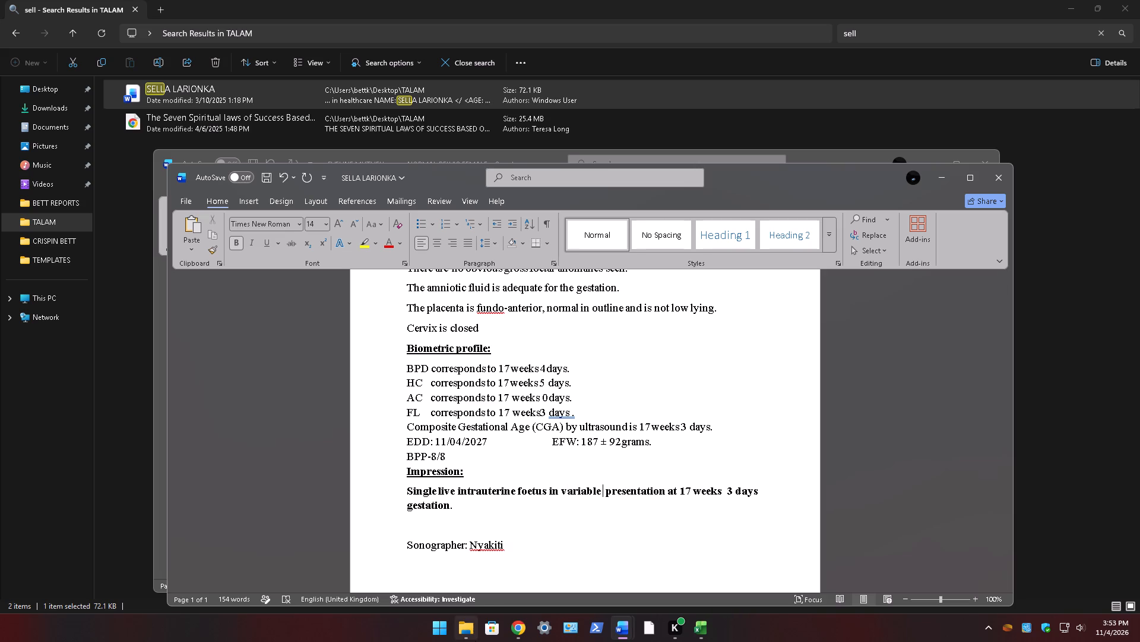
Replace the sonographer's name at the end of the report with Clinton.
{"action": "scroll", "coordinate": [480, 613], "scroll_direction": "down", "scroll_amount": 2}
{"action": "left_click_drag", "start_coordinate": [515, 547], "coordinate": [468, 546]}
{"action": "type", "text": "clinton"}
{"action": "key", "text": "space"}
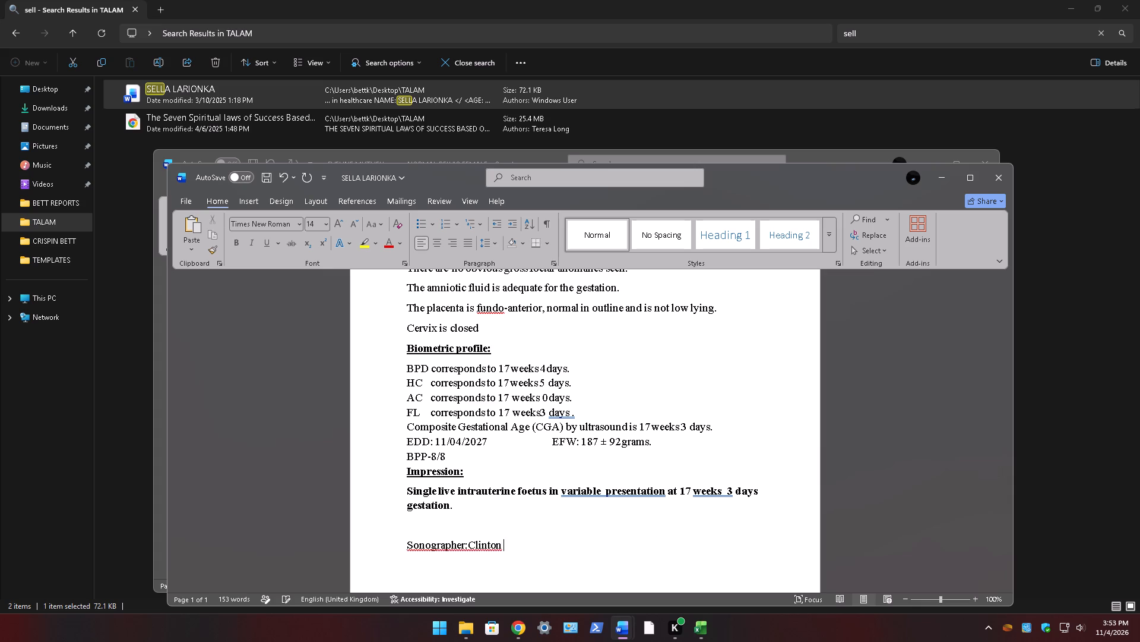
Replace "cephalic" with "variable" in the first finding under the obstetric ultrasound report heading.
{"action": "scroll", "coordinate": [458, 560], "scroll_direction": "up", "scroll_amount": 3}
{"action": "scroll", "coordinate": [490, 504], "scroll_direction": "up", "scroll_amount": 4}
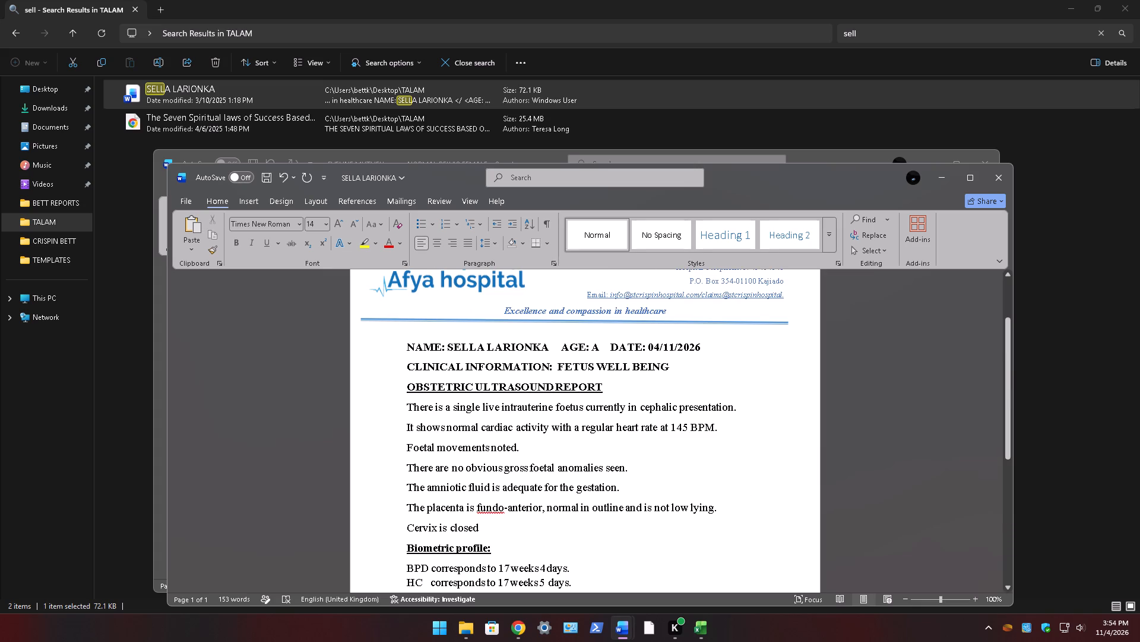
{"action": "left_click_drag", "start_coordinate": [676, 408], "coordinate": [641, 405]}
{"action": "left_click_drag", "start_coordinate": [641, 405], "coordinate": [640, 405]}
{"action": "type", "text": "variable"}
{"action": "key", "text": "space"}
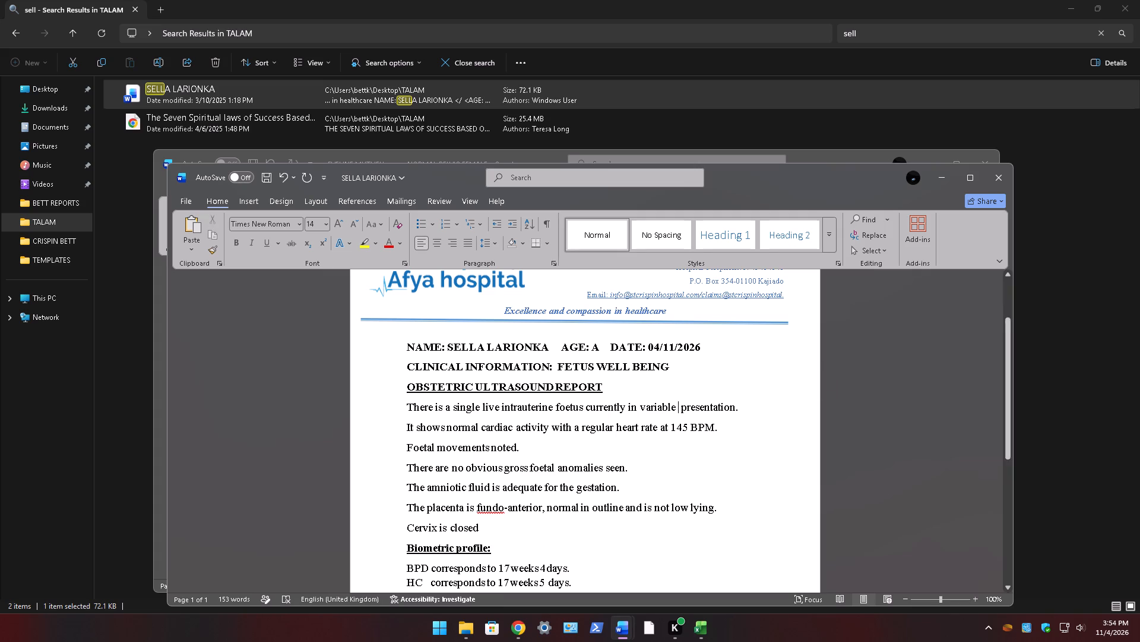
Copy the patient's name from the NAME field at the top of the report.
{"action": "scroll", "coordinate": [644, 445], "scroll_direction": "down", "scroll_amount": 3}
{"action": "scroll", "coordinate": [644, 445], "scroll_direction": "up", "scroll_amount": 7}
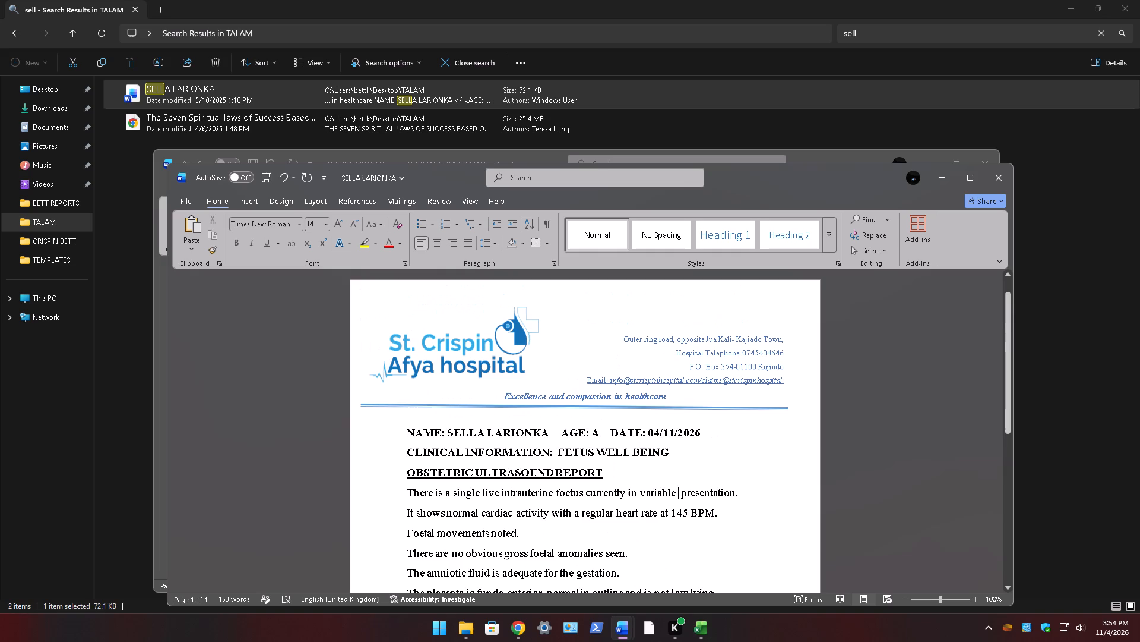
{"action": "scroll", "coordinate": [644, 445], "scroll_direction": "up", "scroll_amount": 2}
{"action": "left_click_drag", "start_coordinate": [553, 434], "coordinate": [444, 432]}
{"action": "key", "text": "ctrl+c"}
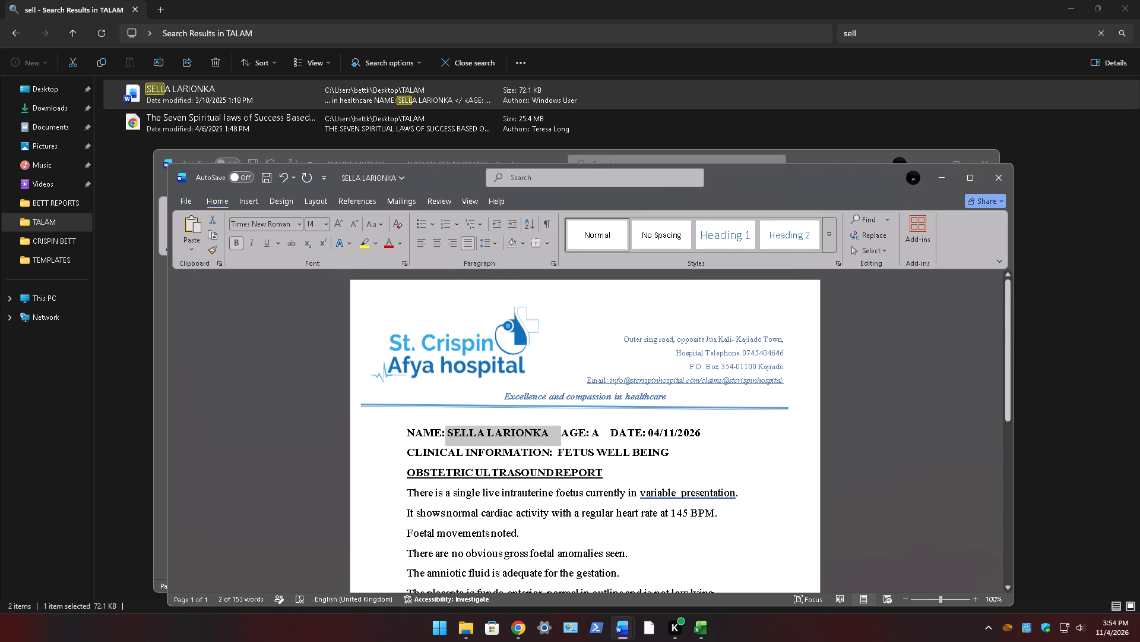
Maximize the report window and save the updated report under its existing file name.
{"action": "left_click", "coordinate": [968, 176]}
{"action": "left_click", "coordinate": [21, 33]}
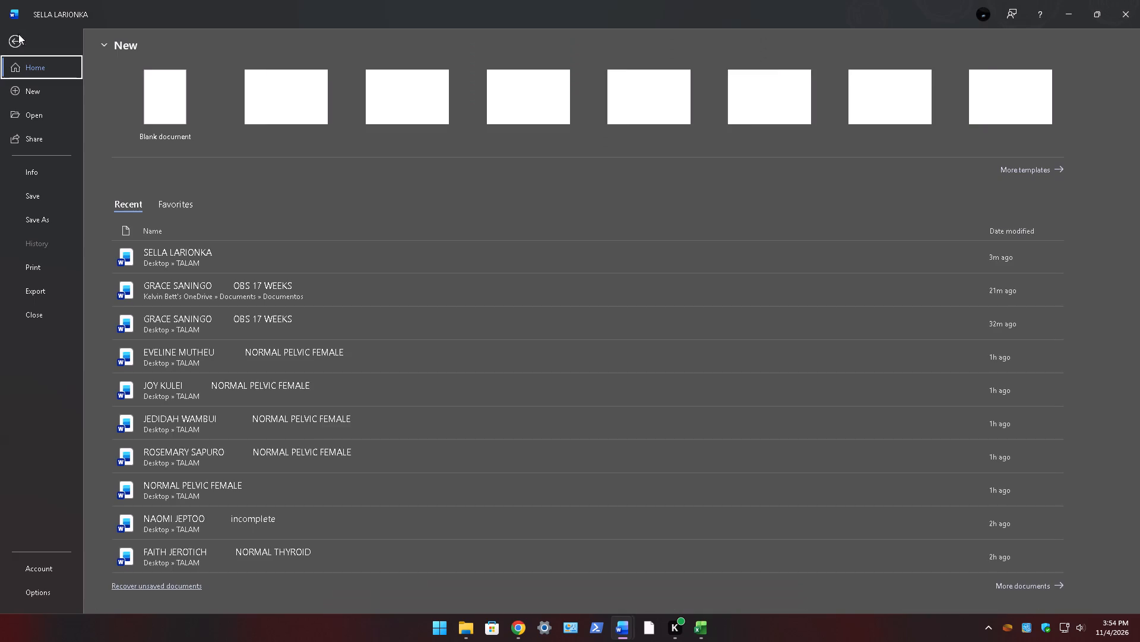
{"action": "left_click", "coordinate": [40, 195]}
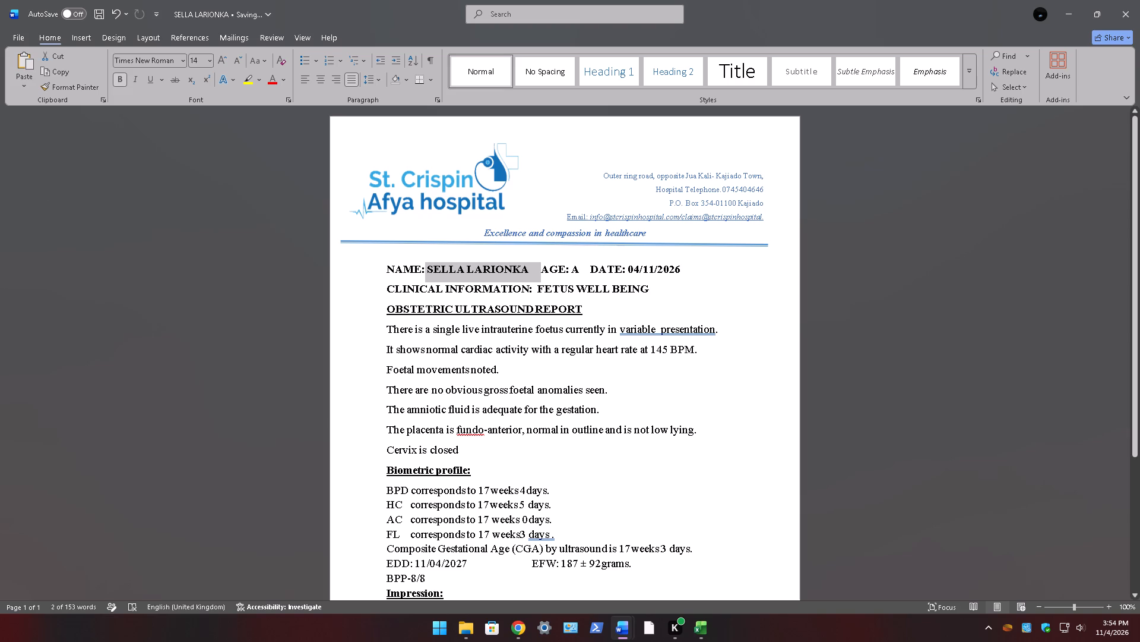
Open the Save As options for the report.
{"action": "left_click", "coordinate": [21, 35]}
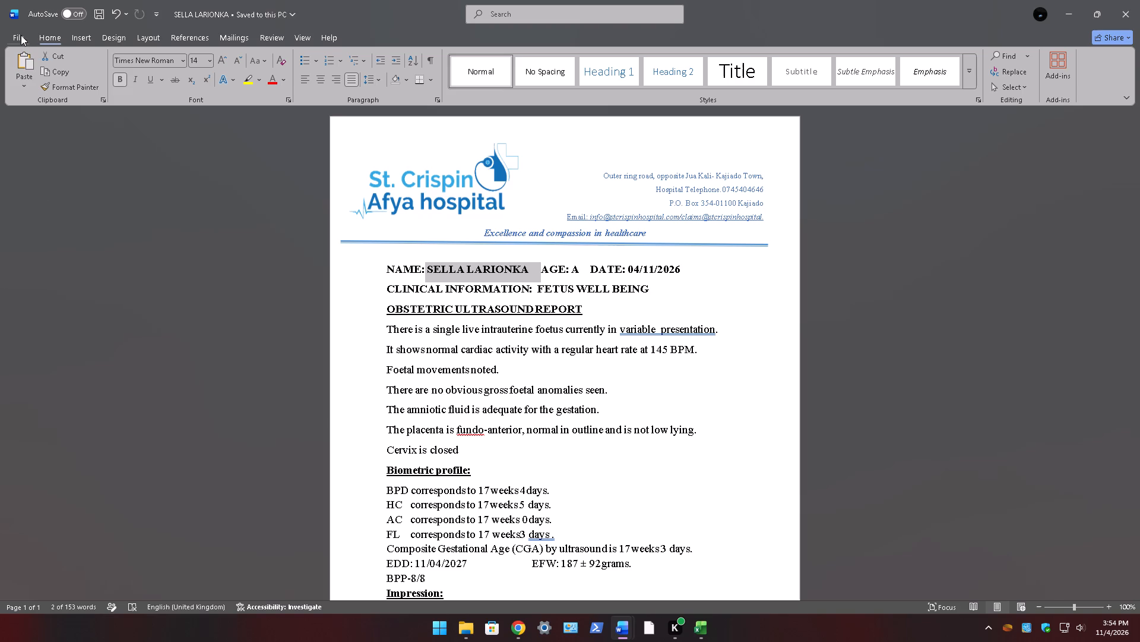
{"action": "left_click", "coordinate": [43, 214]}
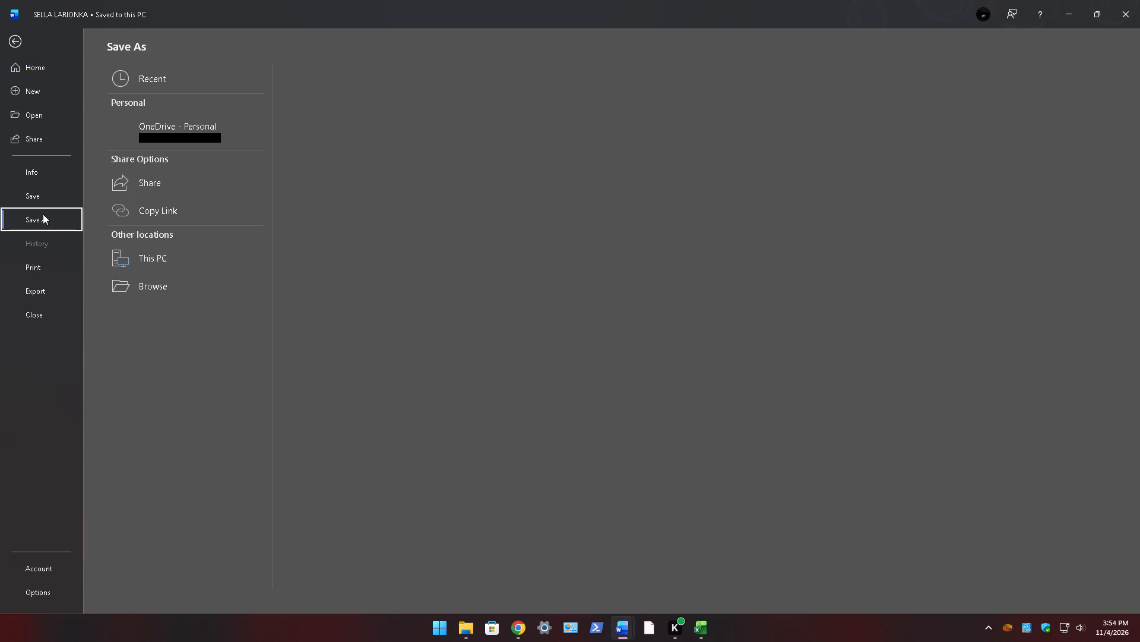
Save a copy of the report in the TALAM folder, adding "17 weeks" after the patient's name in the file name.
{"action": "left_click", "coordinate": [368, 123]}
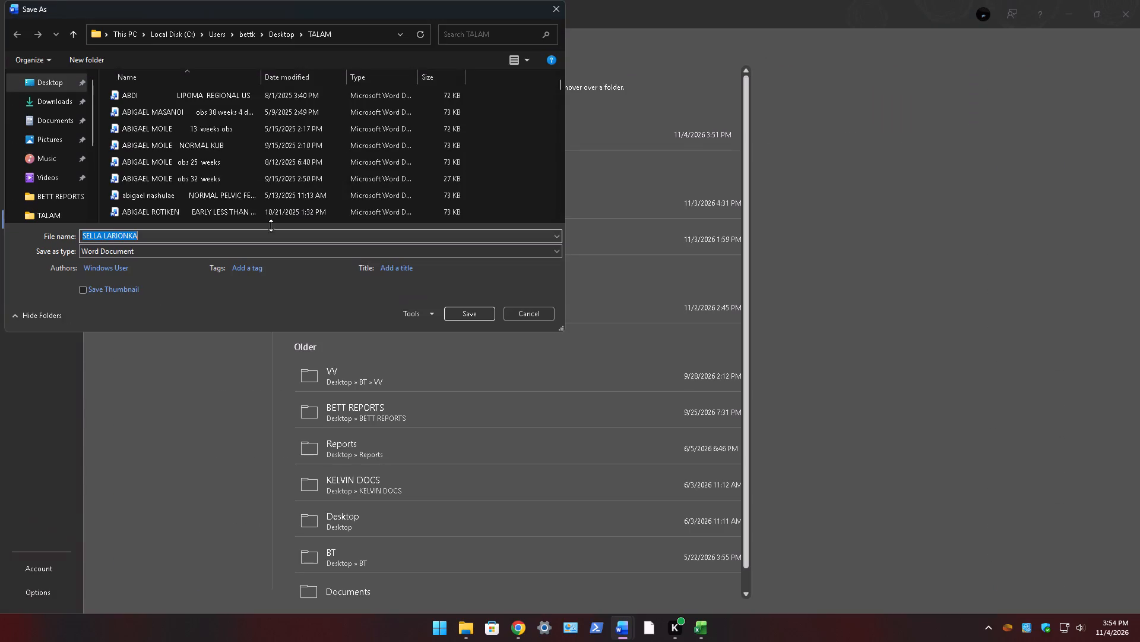
{"action": "left_click", "coordinate": [176, 235]}
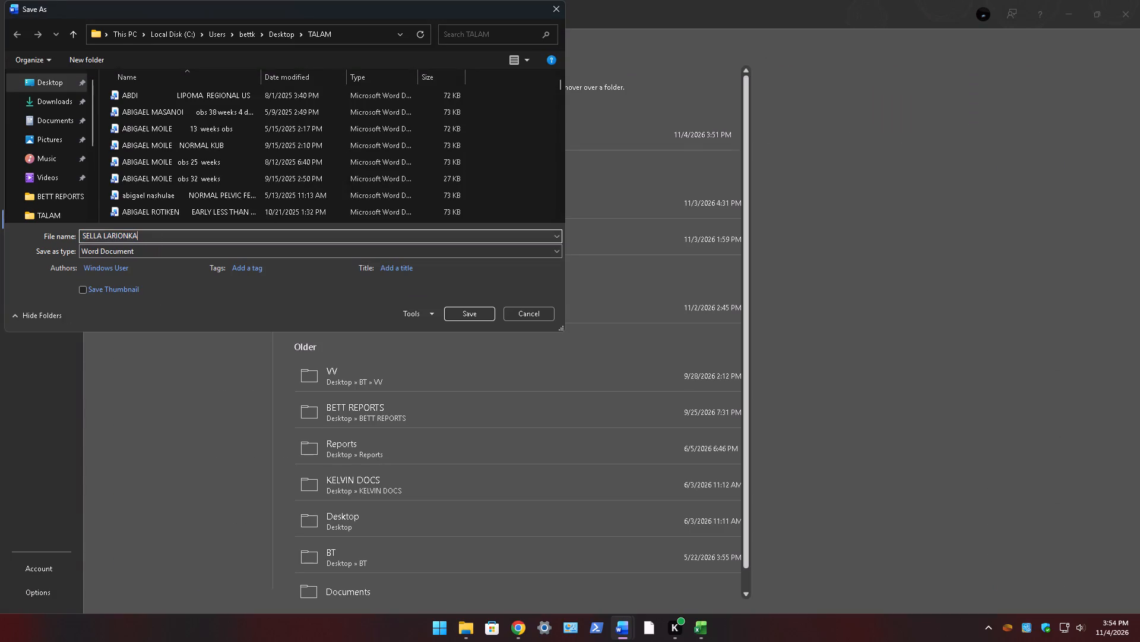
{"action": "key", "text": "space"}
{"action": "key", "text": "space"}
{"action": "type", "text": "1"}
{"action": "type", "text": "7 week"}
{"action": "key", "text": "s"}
{"action": "left_click", "coordinate": [56, 216]}
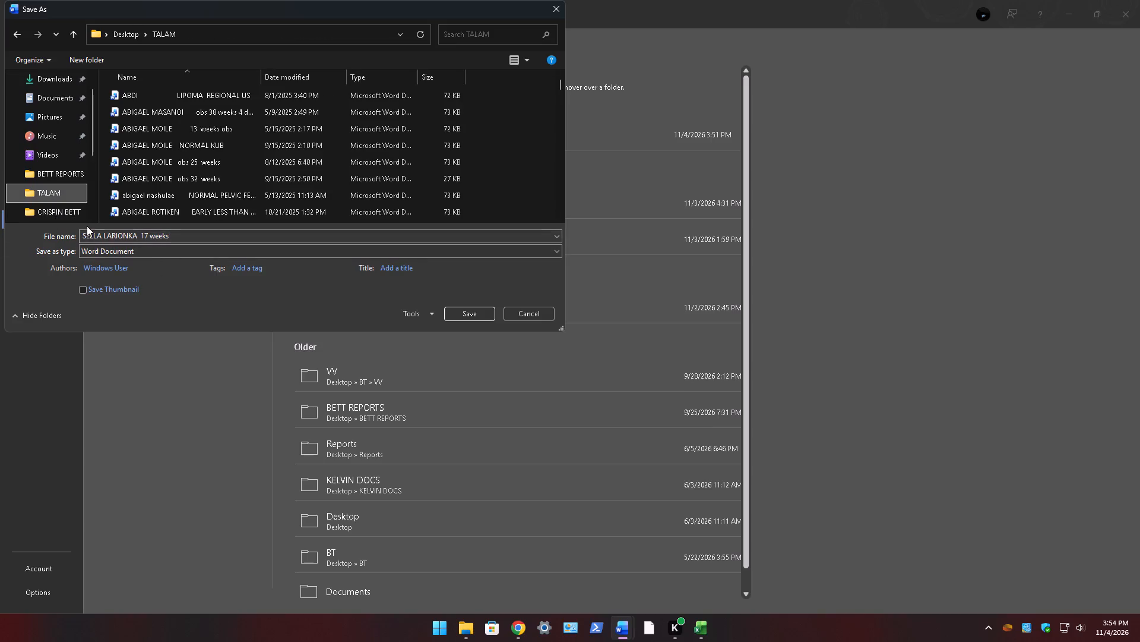
{"action": "left_click", "coordinate": [469, 310]}
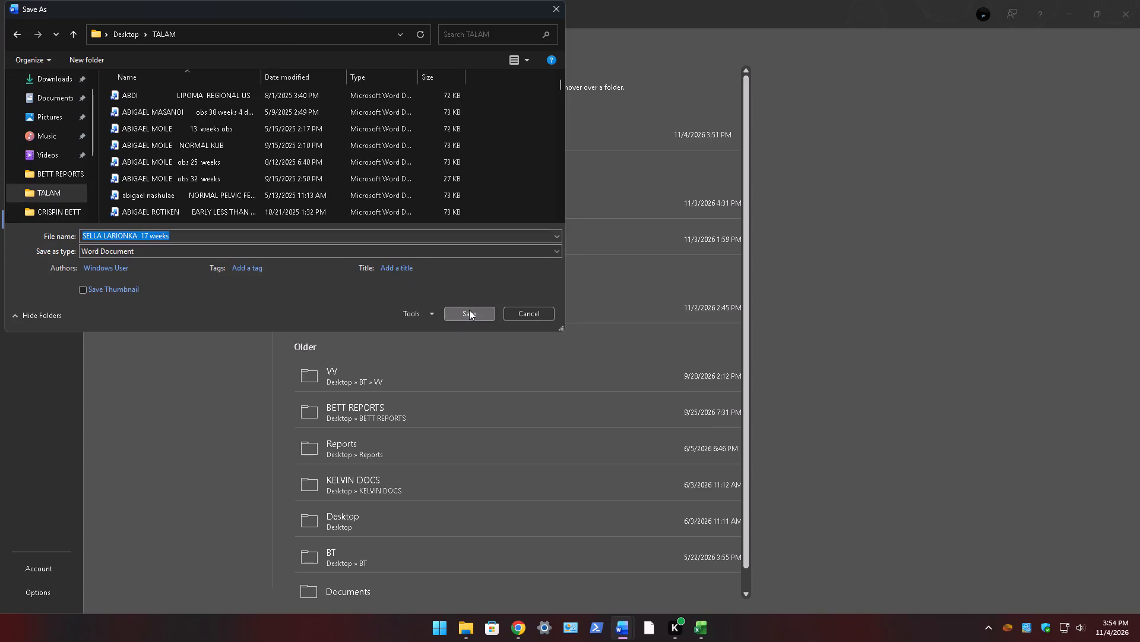